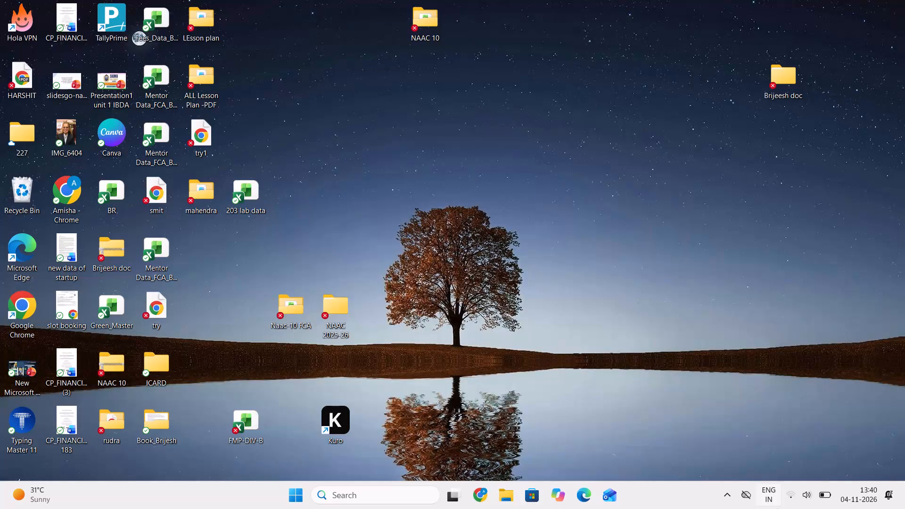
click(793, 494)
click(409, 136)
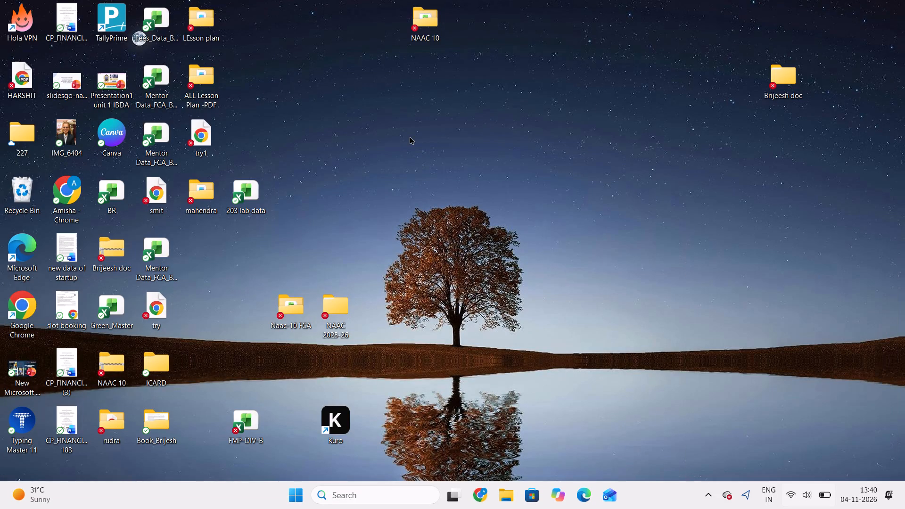
Launch Google Chrome and open the Outlook mailbox at outlook.live.com/mail/0/.
click(477, 493)
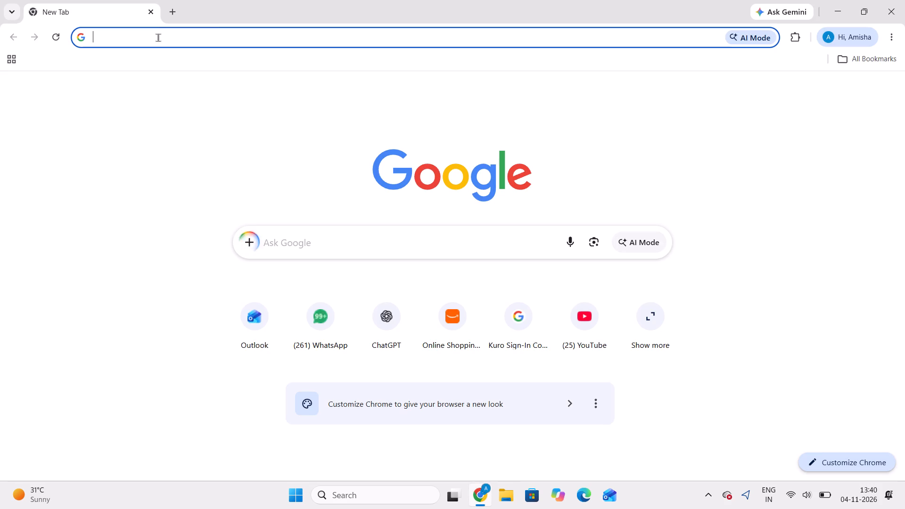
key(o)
key(Return)
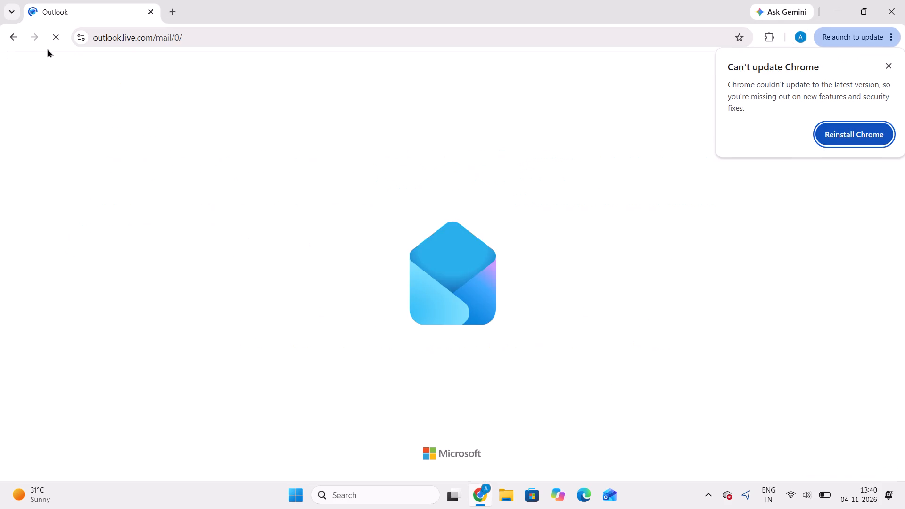
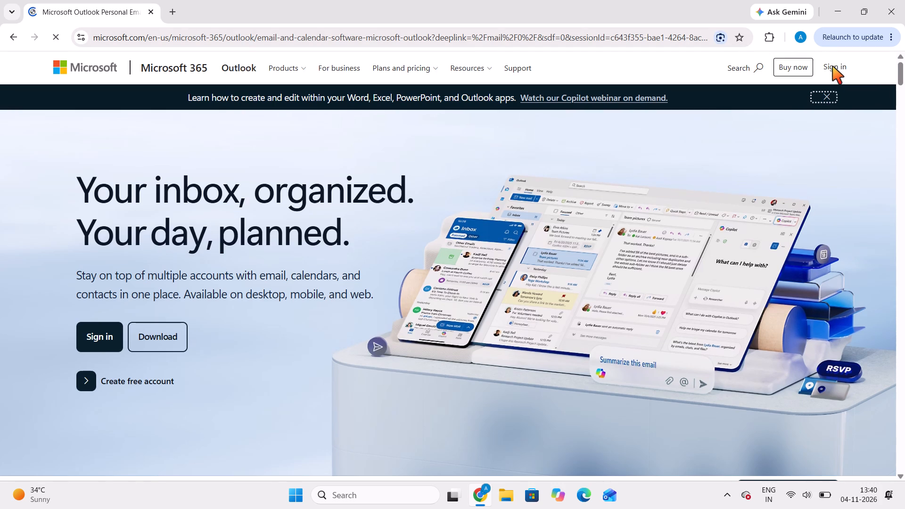
Try to open the account sign-in from the Microsoft 365 Outlook landing page, choosing to wait for the page to respond.
double_click(832, 66)
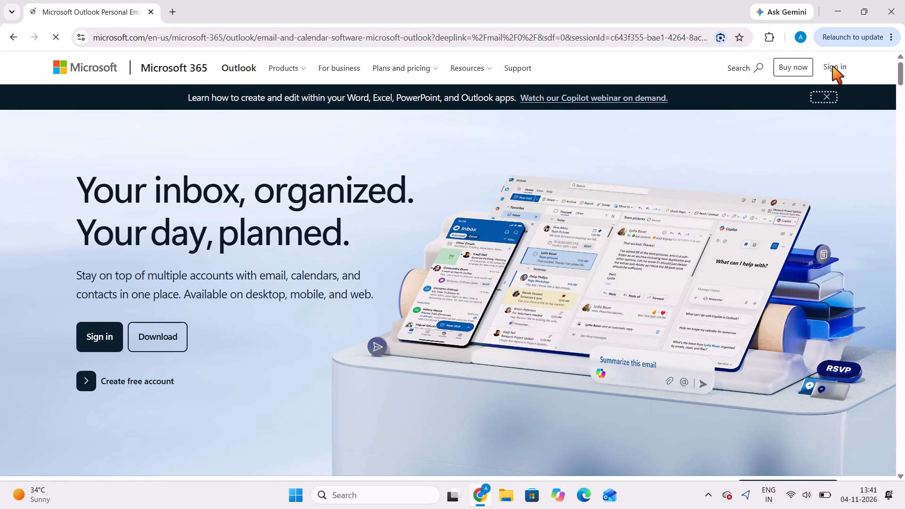
triple_click(832, 66)
click(832, 66)
click(832, 66)
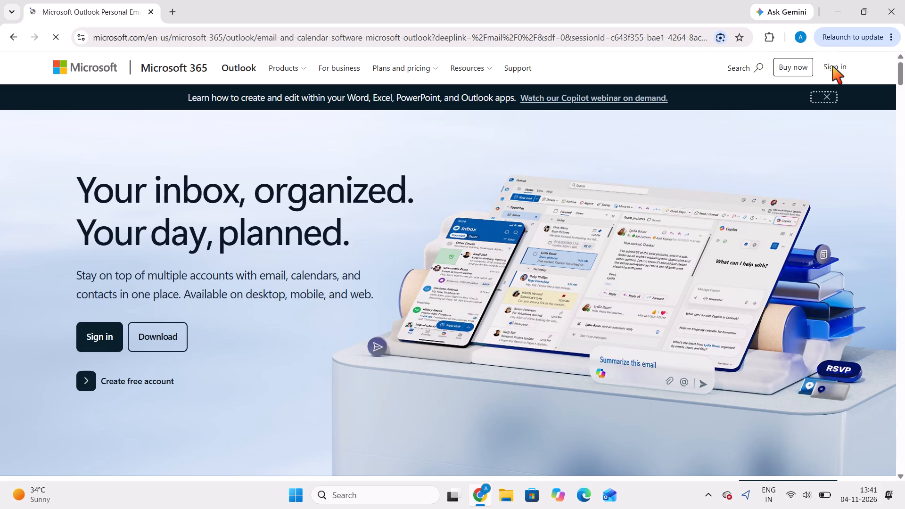
click(832, 66)
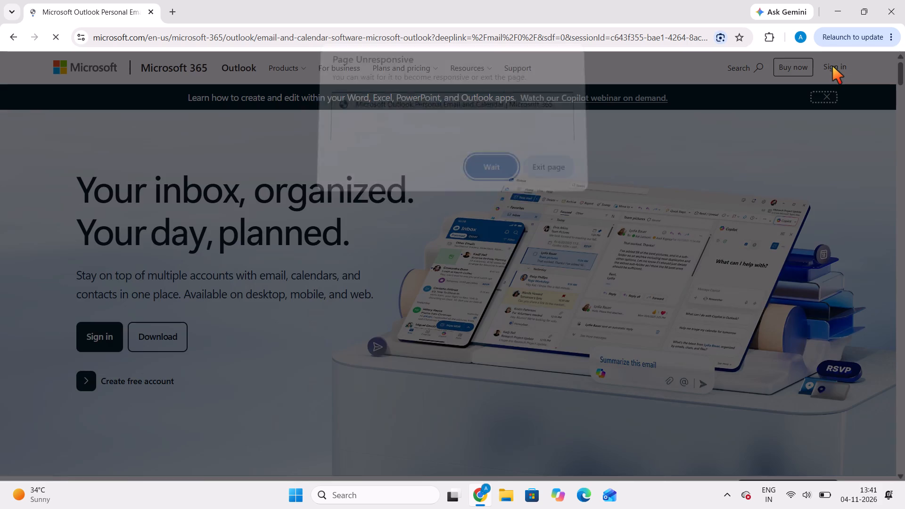
click(473, 168)
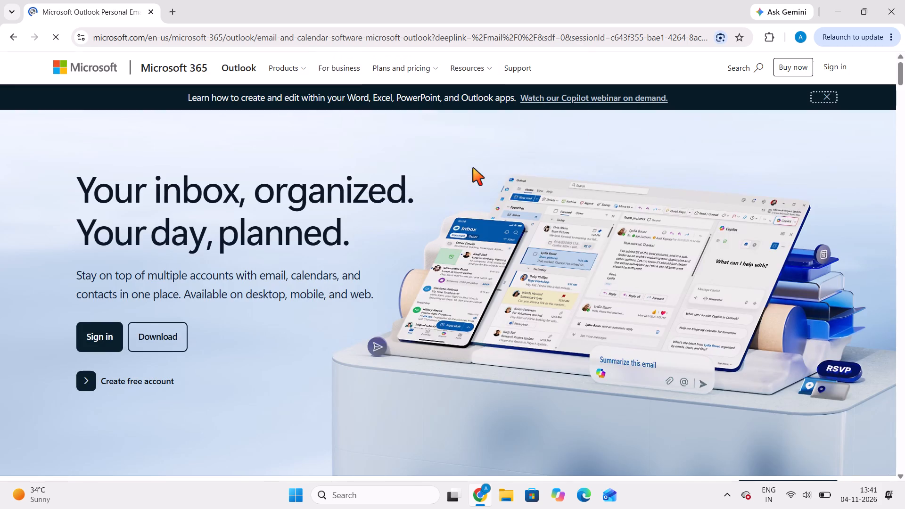
click(838, 61)
click(831, 66)
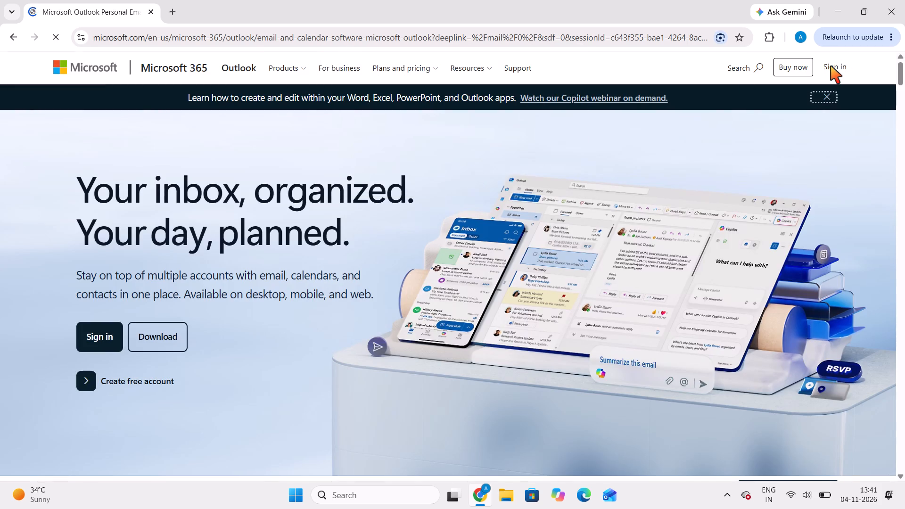
click(831, 66)
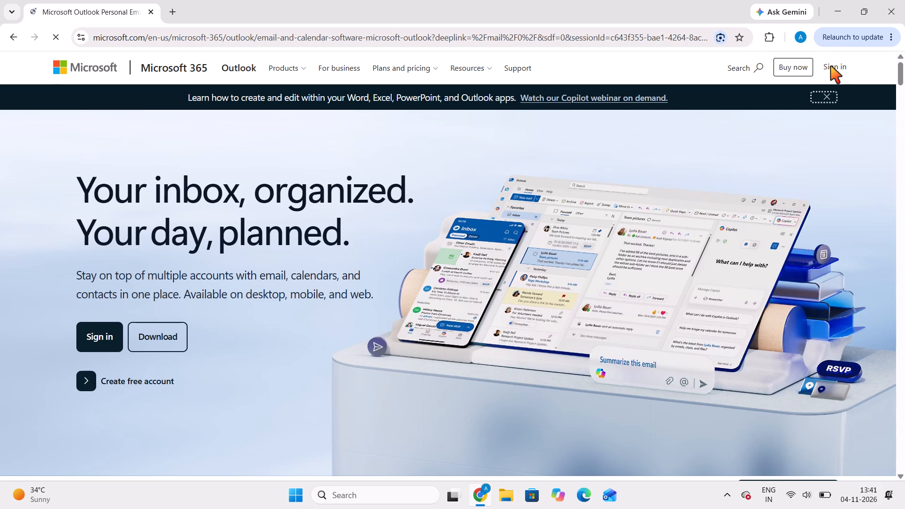
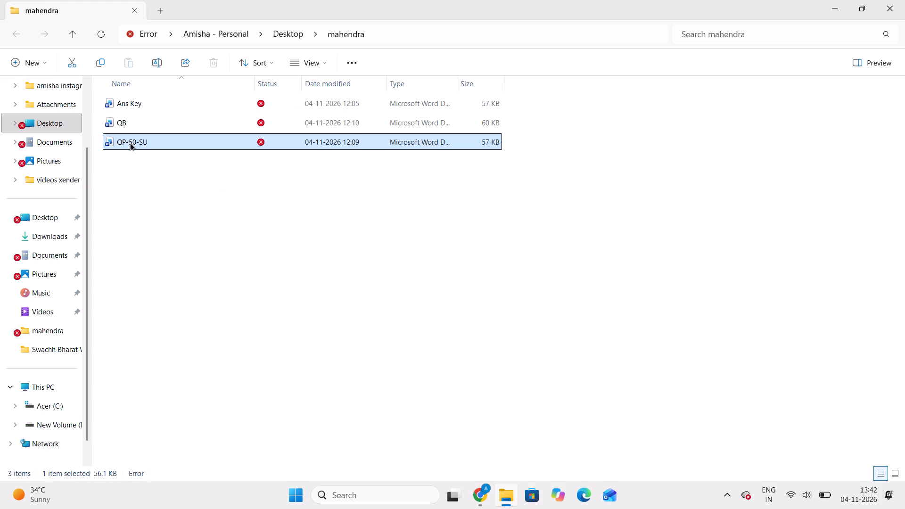
Open the QP-50-SU question paper in Word.
key(Return)
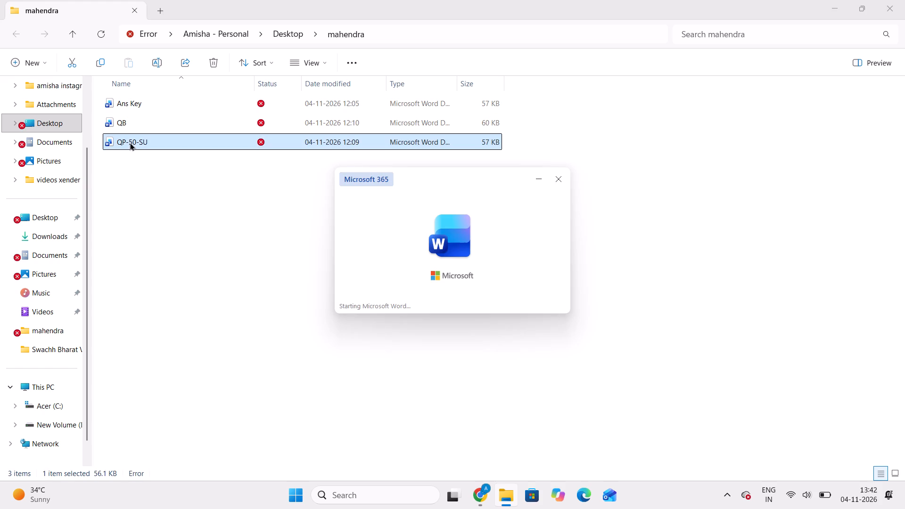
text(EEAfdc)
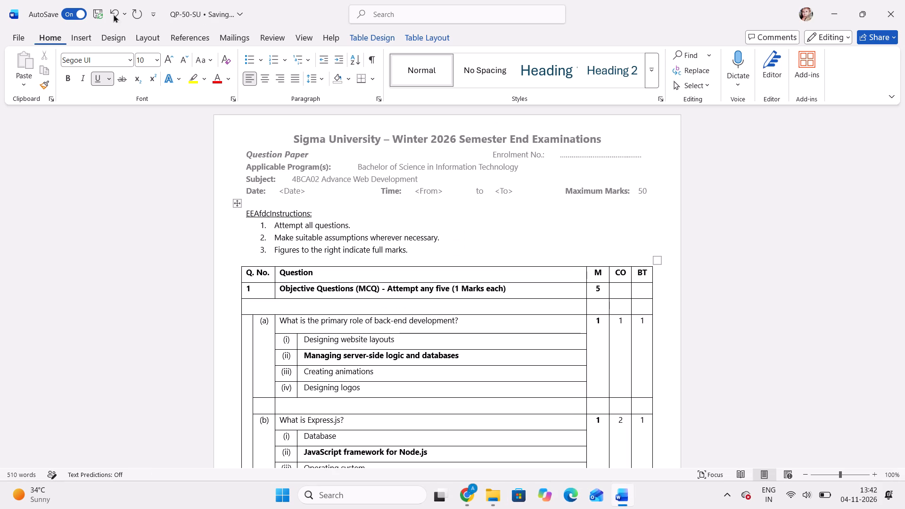
Open the first-page header for editing and select the Subject entry "4BCA02 Advance Web Development".
triple_click(309, 175)
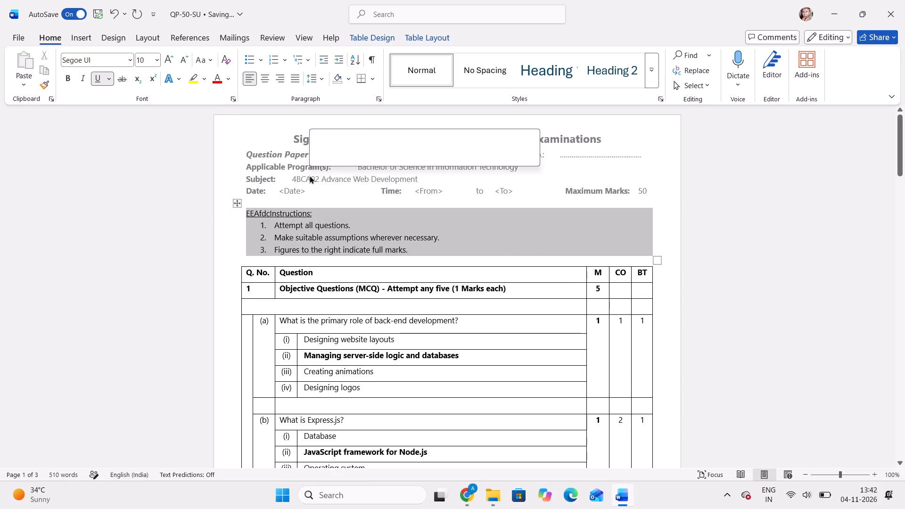
double_click(304, 176)
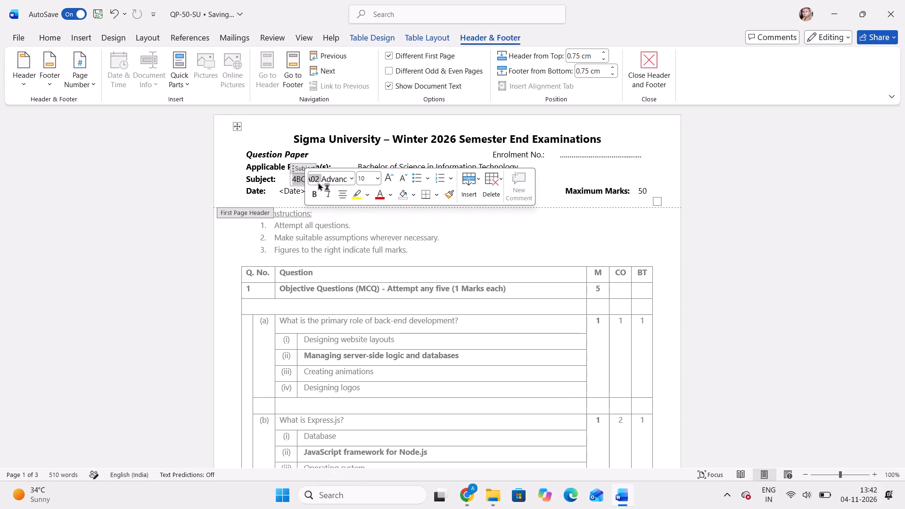
click(298, 179)
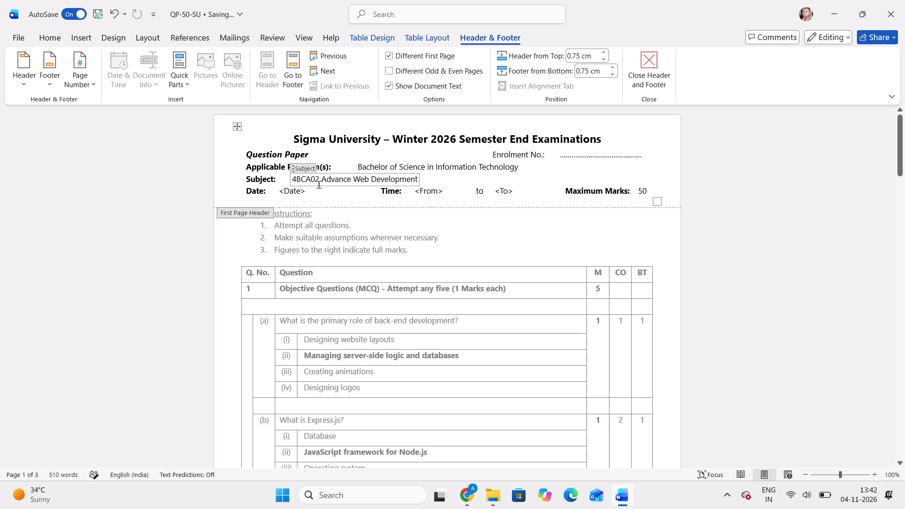
drag(319, 184, 290, 184)
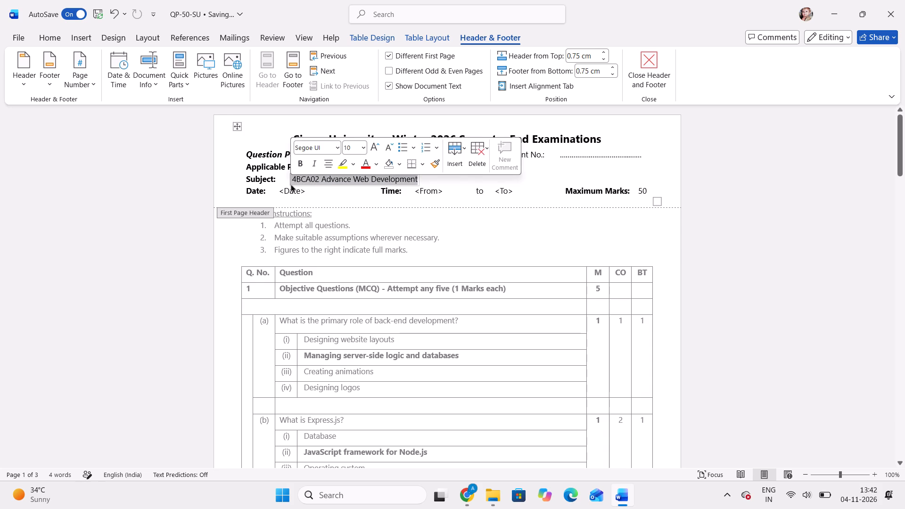
Dismiss the blank pop-up, return to the document body and undo the stray text before the "Instructions:" heading.
click(290, 184)
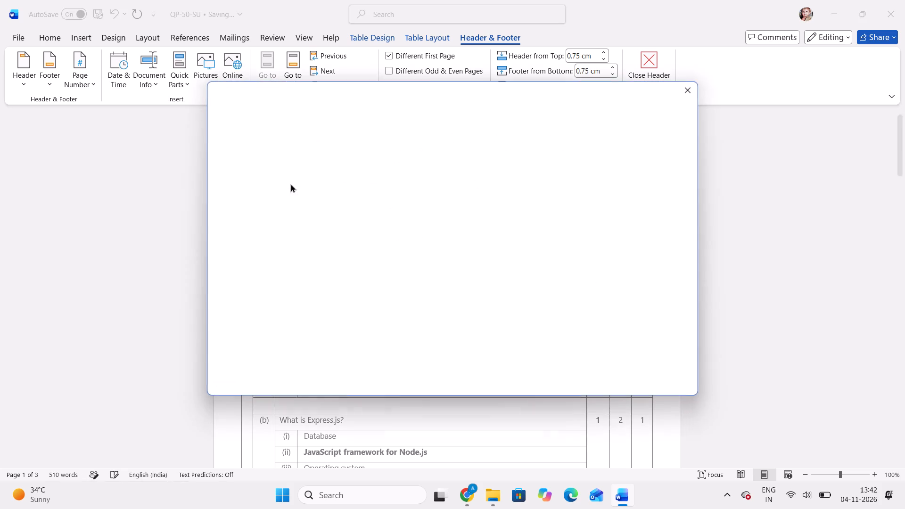
click(692, 84)
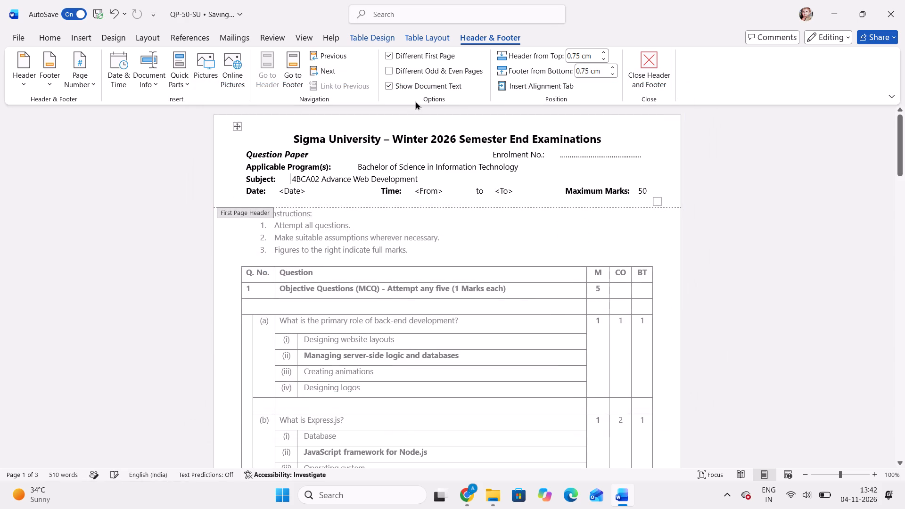
double_click(314, 257)
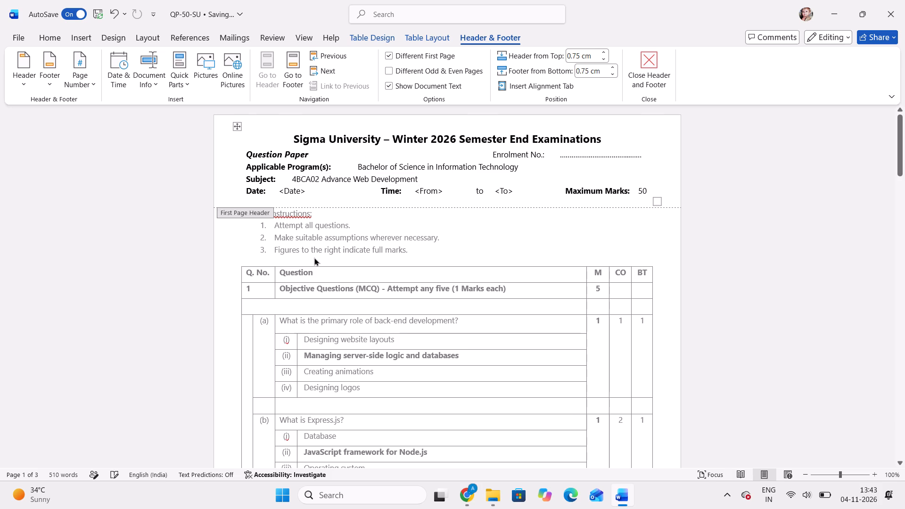
double_click(273, 224)
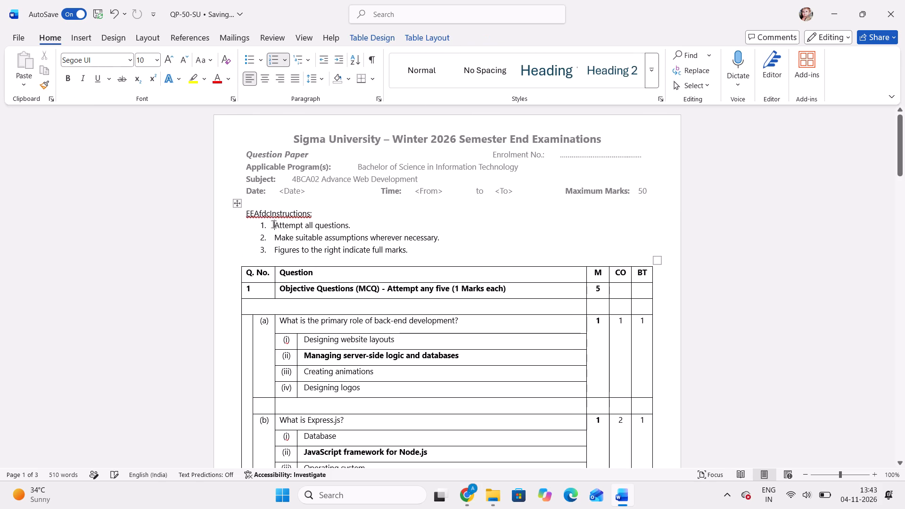
key(ctrl+z)
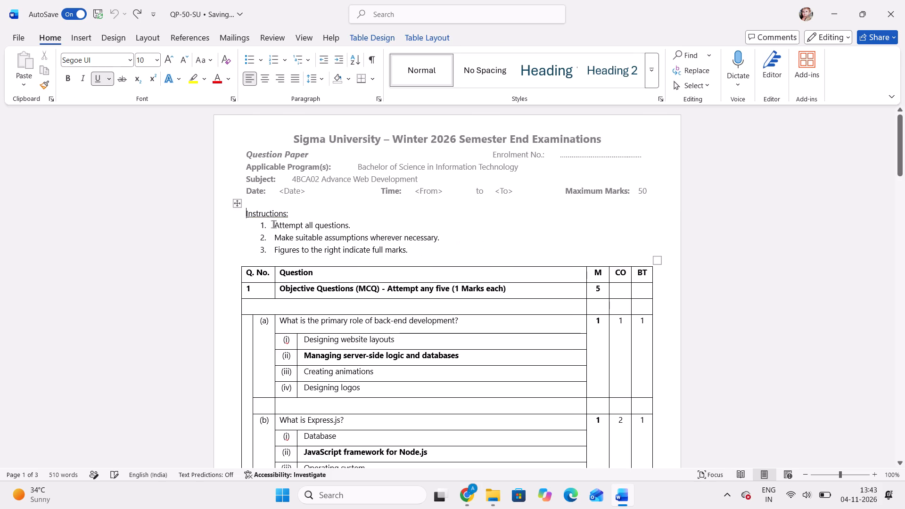
Copy the subject code "4BCA02" from the first-page header, leave the header and go back to the question paper's folder in File Explorer.
double_click(299, 169)
double_click(313, 176)
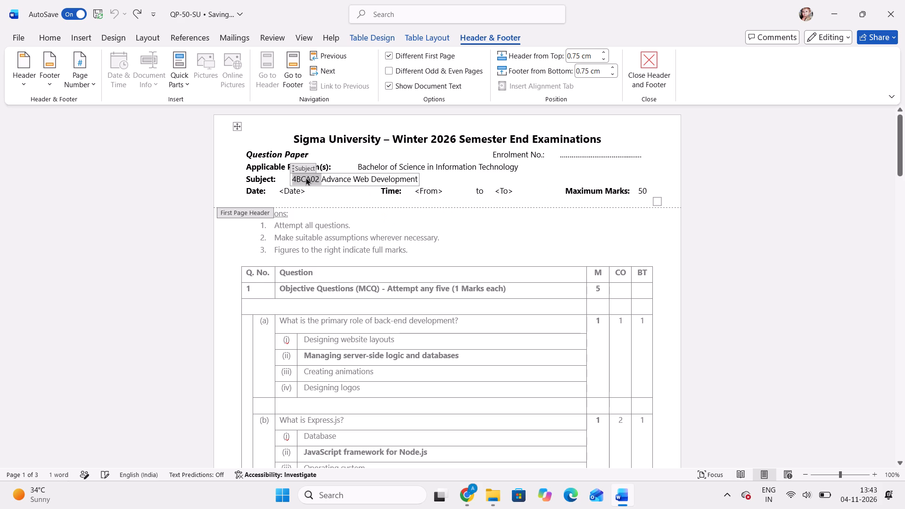
key(ctrl+c)
double_click(395, 238)
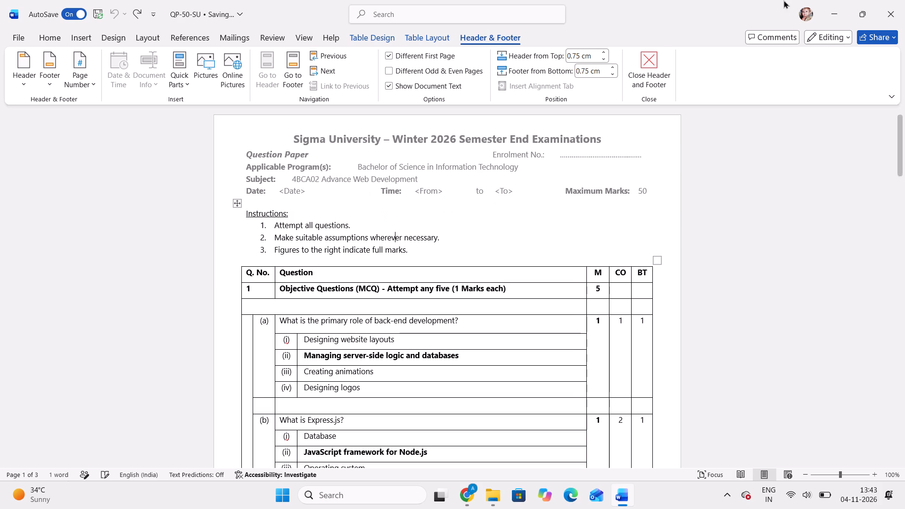
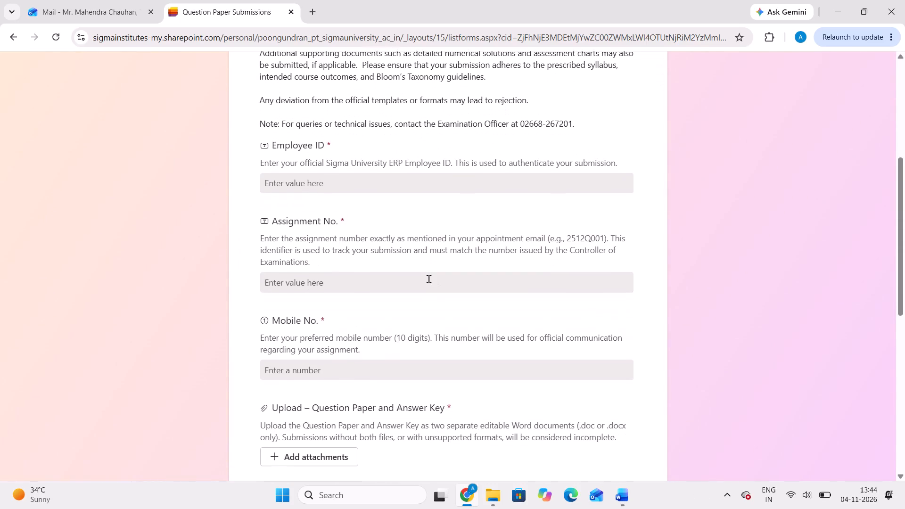
Review the Question Paper Submissions form, from its introductory instructions through the ID, assignment, mobile, upload and attachment confirmation fields.
key(Up)
key(Up)
key(Up)
key(Up)
key(Up)
key(Up)
key(Up)
key(Up)
key(Up)
key(Up)
key(Up)
key(Up)
key(Up)
key(Up)
key(Up)
key(Up)
key(Up)
key(Up)
key(Up)
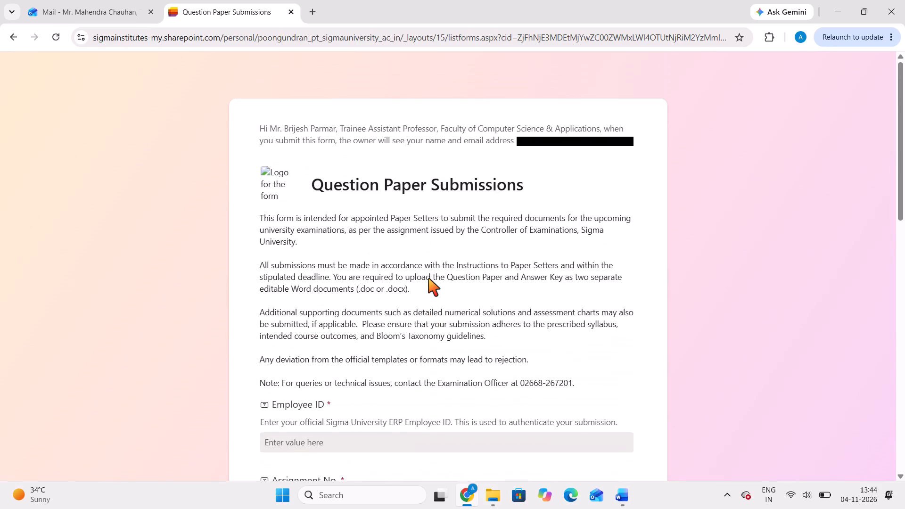
key(Down)
key(Down)
key(Down)
key(Down)
key(Down)
key(Down)
key(Down)
key(Down)
key(Down)
key(Down)
key(Down)
key(Down)
key(Down)
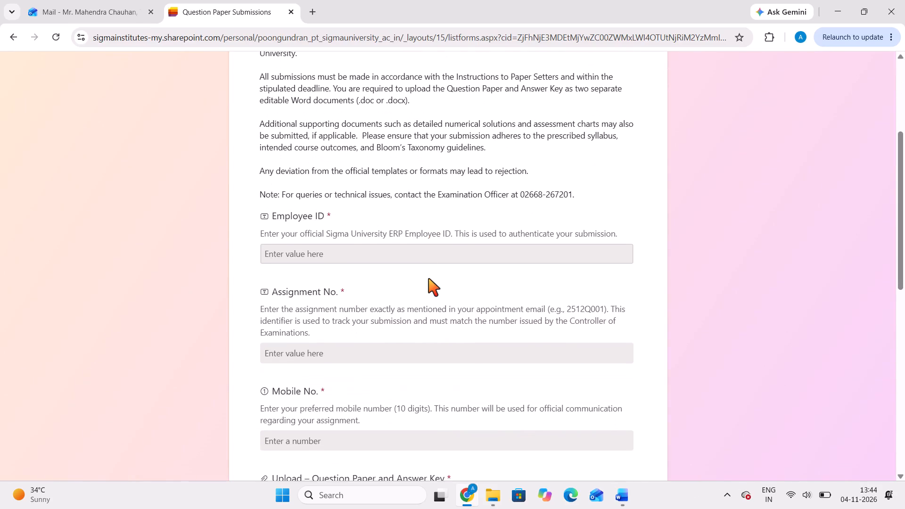
key(Down)
key(Down)
key(Down)
key(Down)
key(Down)
key(Down)
key(Down)
key(Down)
key(Down)
key(Down)
key(Down)
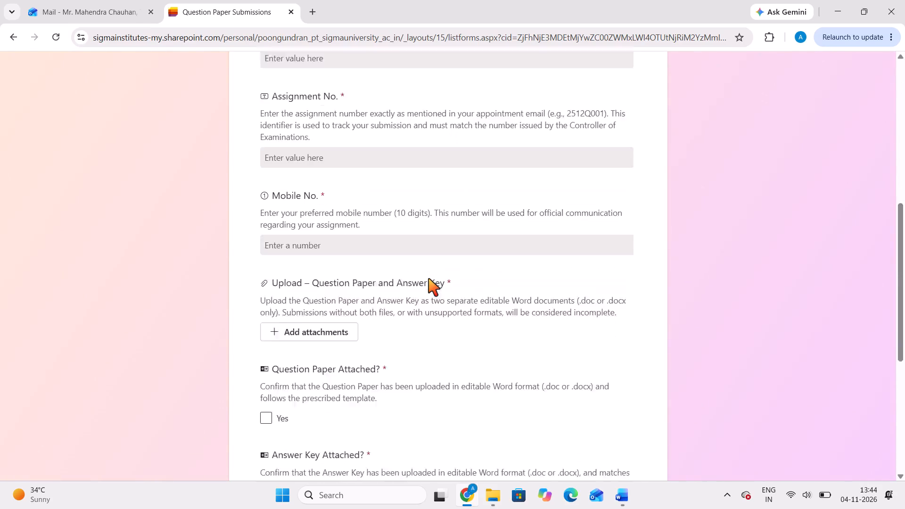
key(Up)
key(Up)
key(Up)
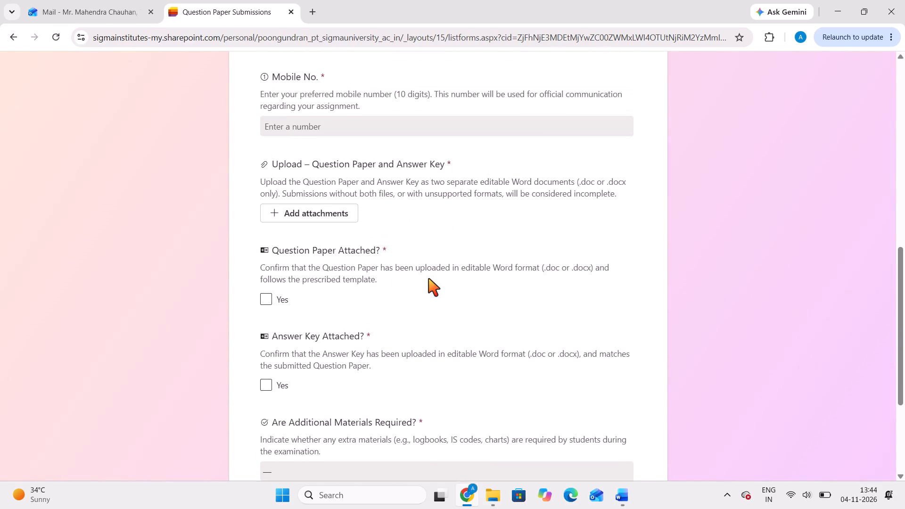
Switch to the Question Paper Submissions form in the browser and enter the Employee ID.
key(Up)
key(Up)
key(Up)
key(Up)
key(Up)
key(Up)
key(Up)
key(Up)
key(Up)
key(Up)
key(Up)
key(Up)
key(Up)
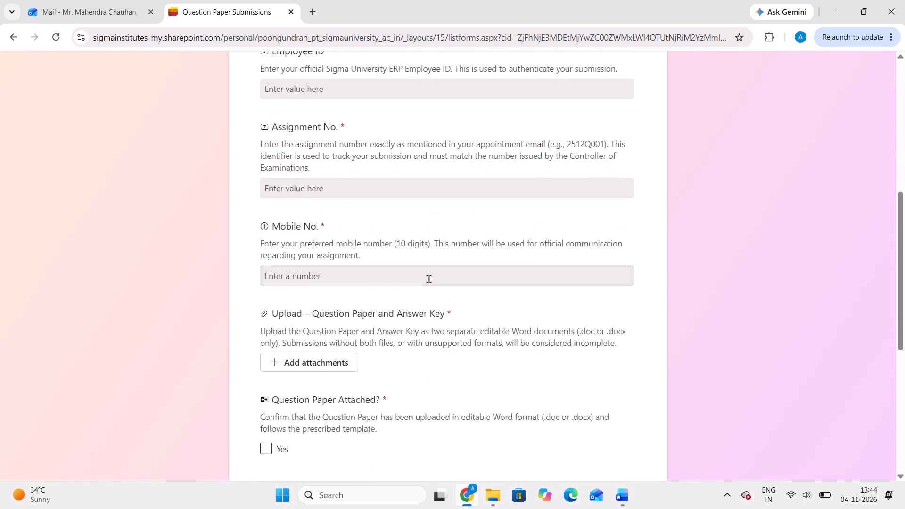
key(Up)
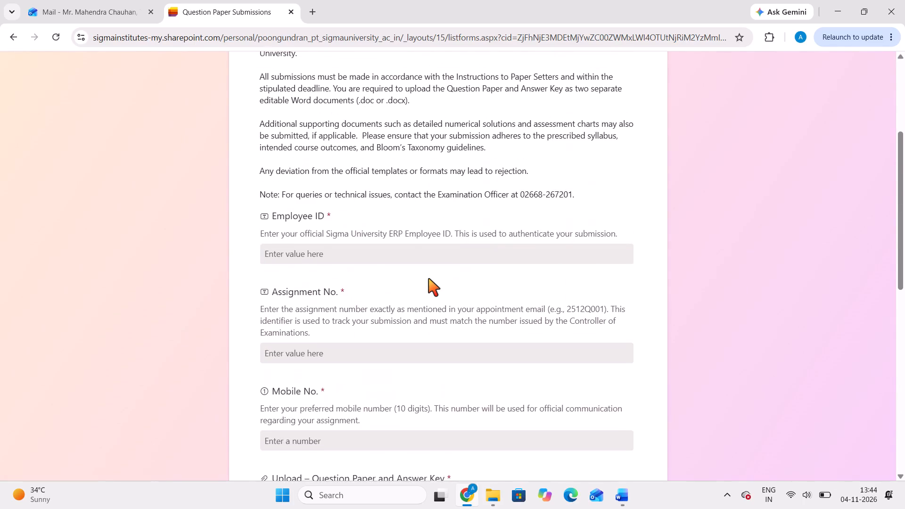
key(Up)
key(Up)
key(Up)
key(Up)
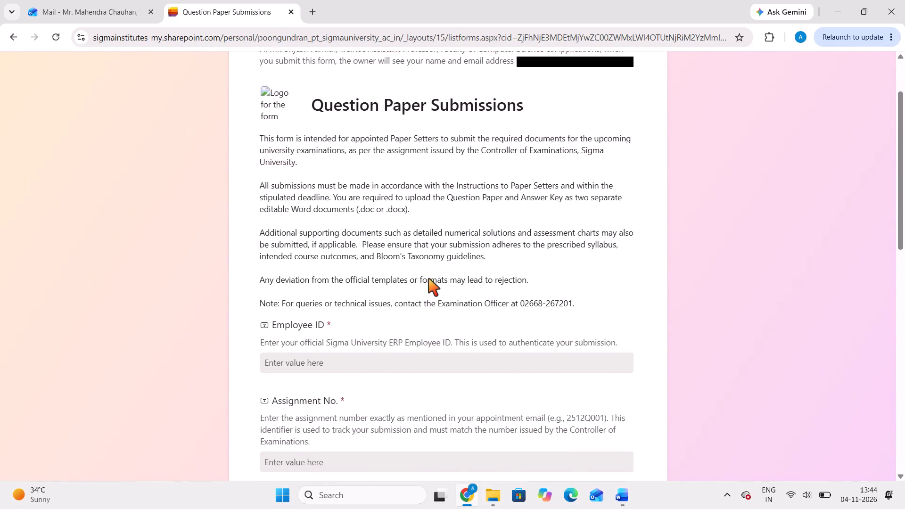
key(Up)
key(Up)
key(Down)
key(Down)
key(Down)
key(Down)
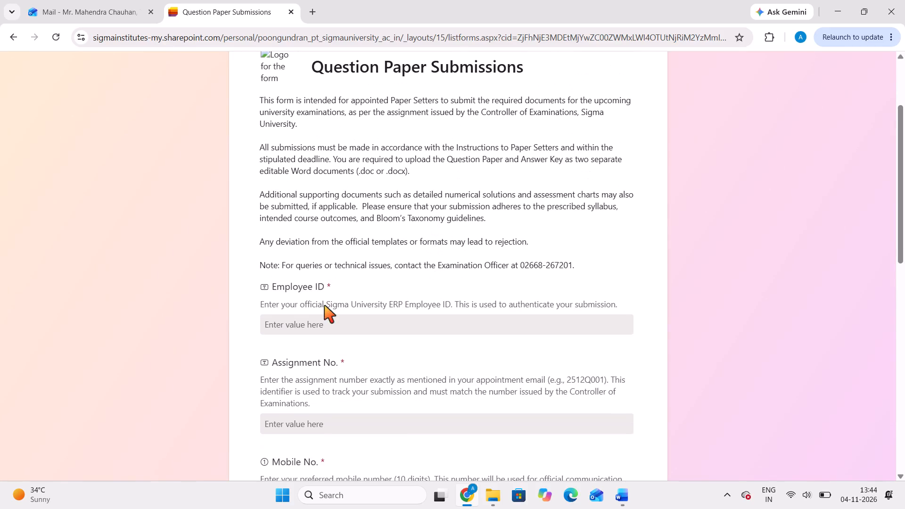
click(288, 322)
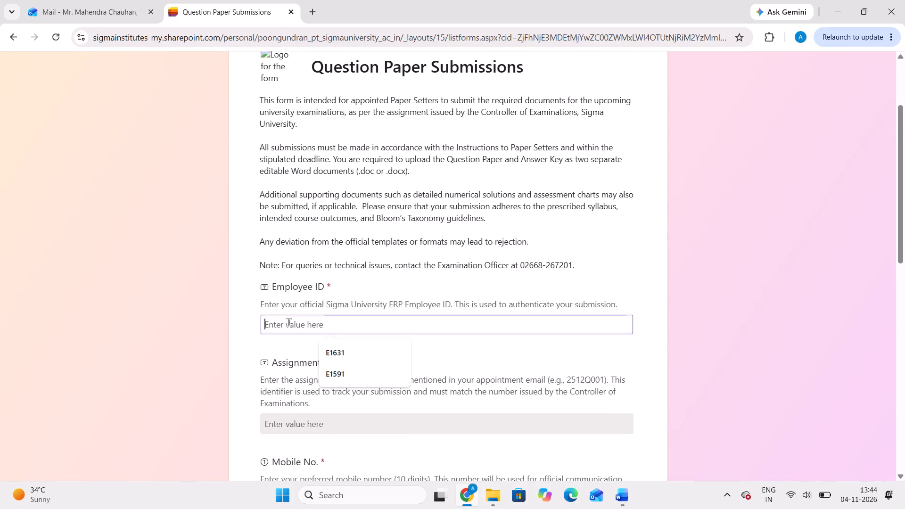
click(344, 375)
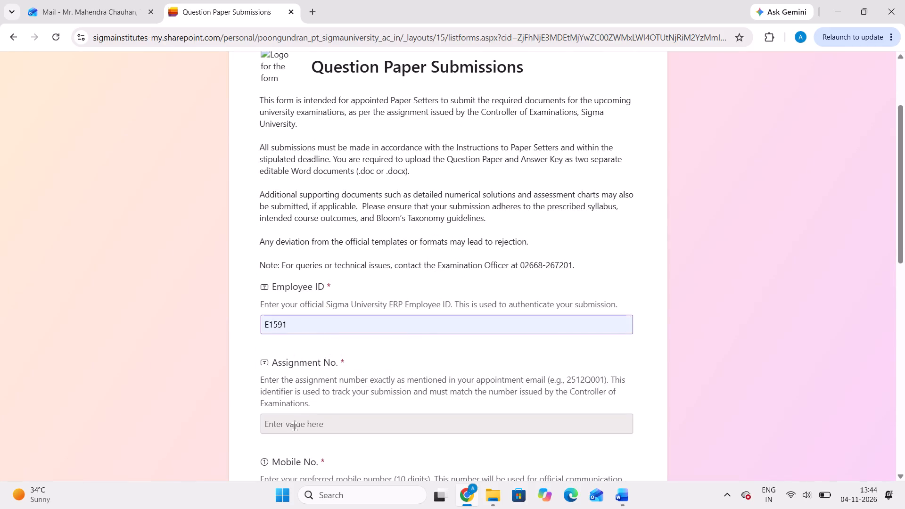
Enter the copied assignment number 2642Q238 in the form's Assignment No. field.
click(294, 426)
key(ctrl+v)
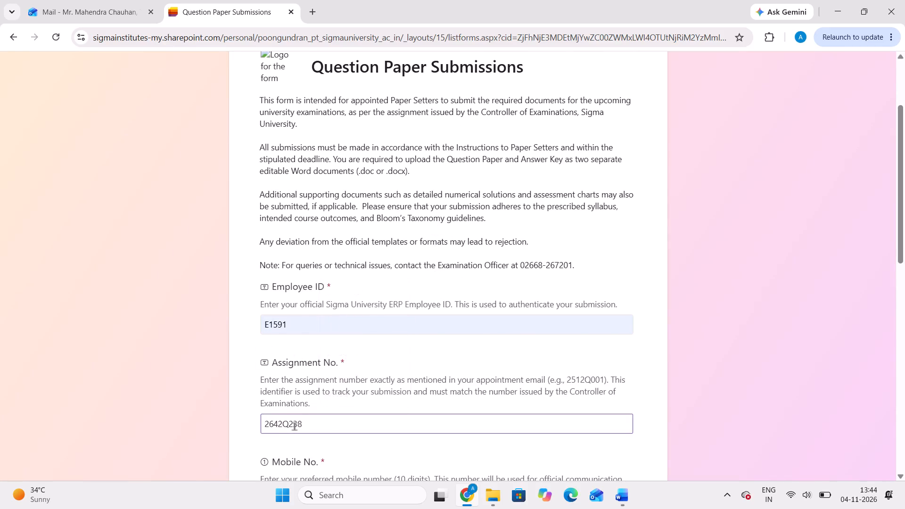
key(Tab)
Enter the paper setter's mobile number in the form, correcting its last digits.
click(296, 350)
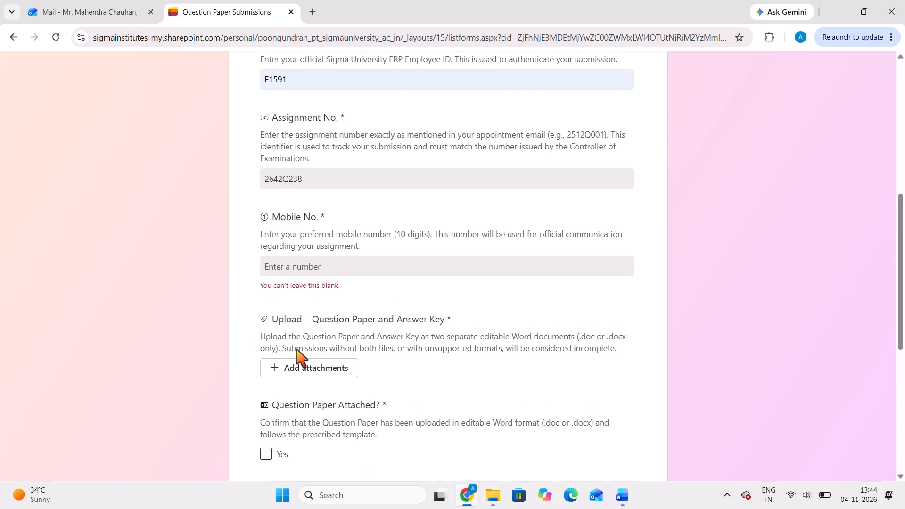
click(287, 268)
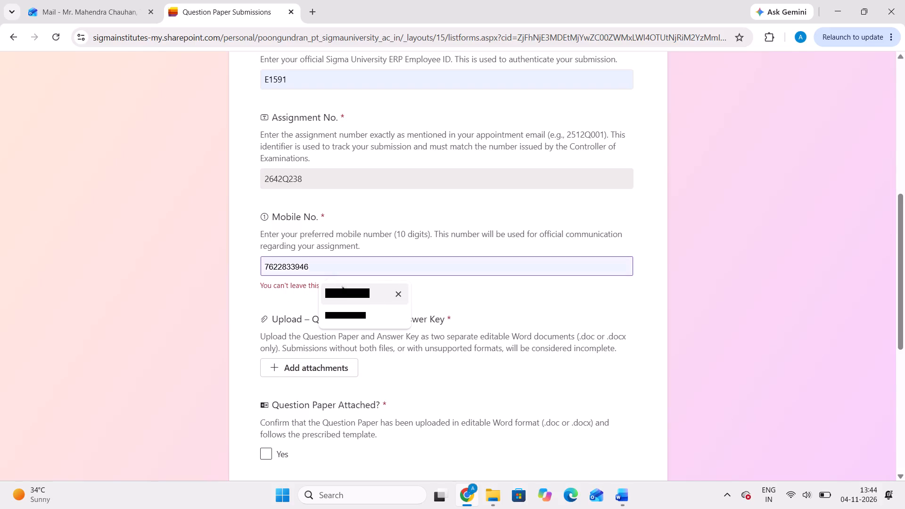
click(344, 319)
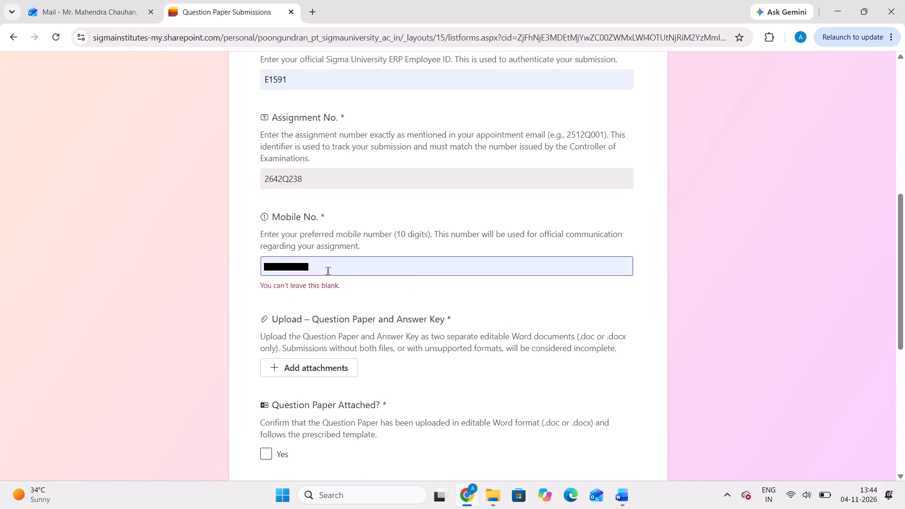
key(BackSpace)
key(BackSpace)
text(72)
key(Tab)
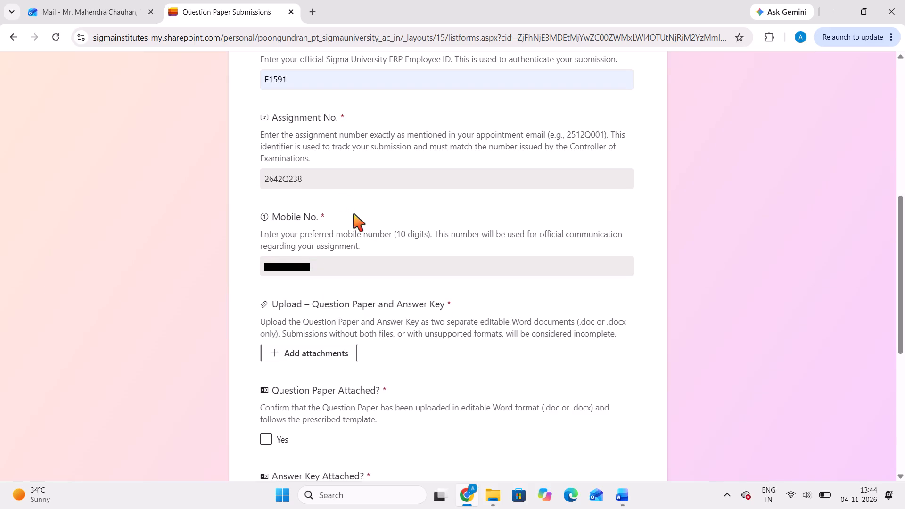
click(372, 222)
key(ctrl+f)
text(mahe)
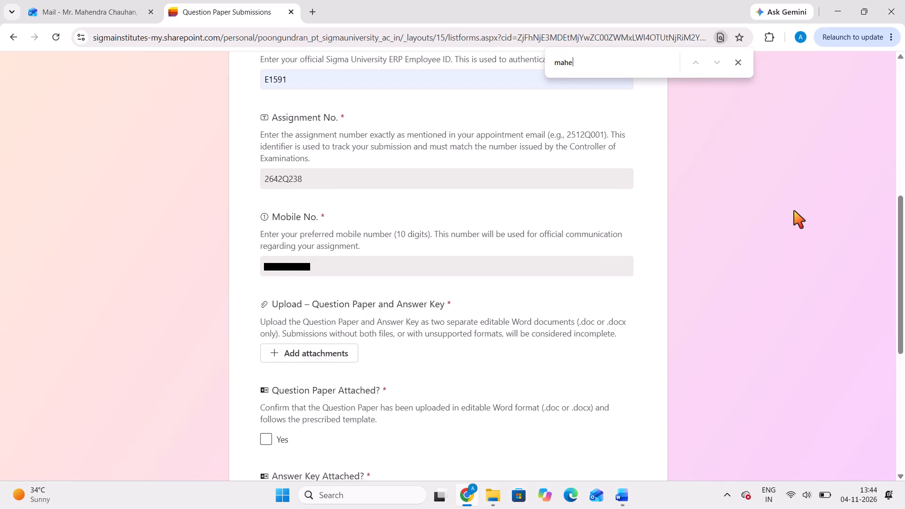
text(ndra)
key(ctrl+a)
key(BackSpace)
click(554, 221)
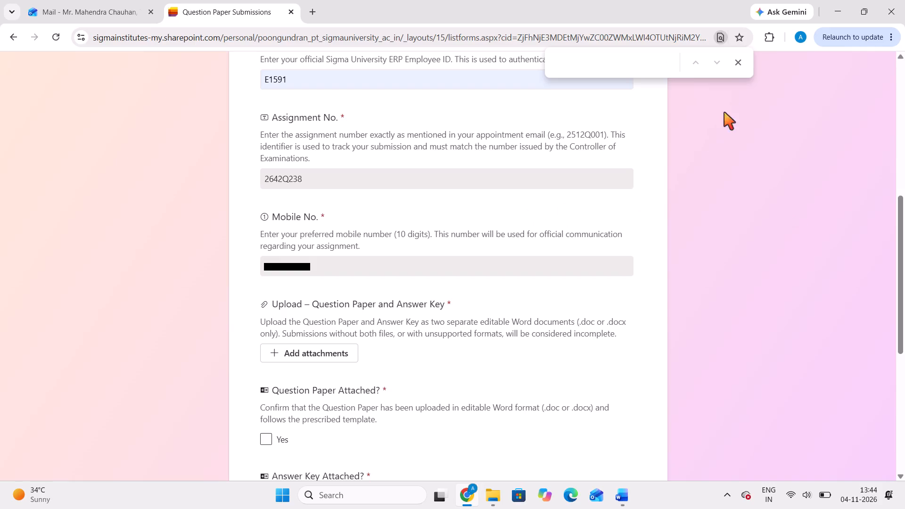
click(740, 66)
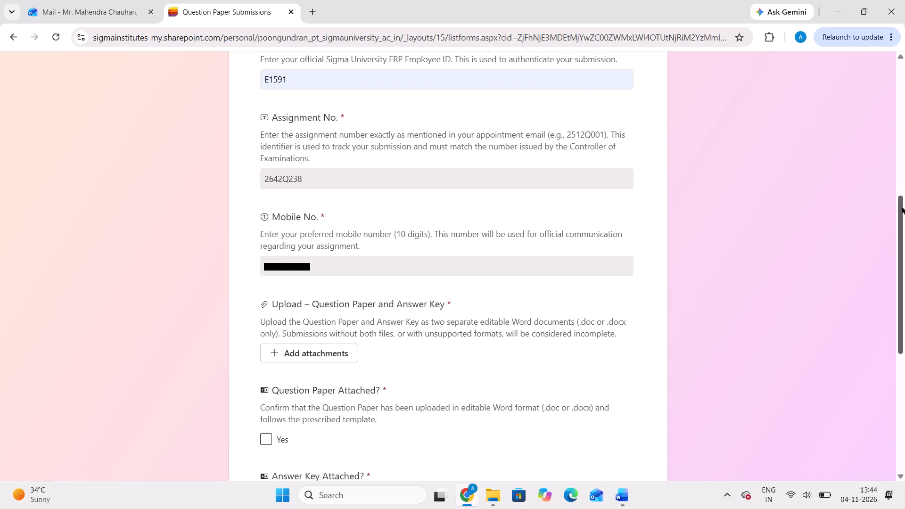
Answer Yes to the Question Paper Attached and Answer Key Attached confirmations in the form.
drag(901, 206, 898, 259)
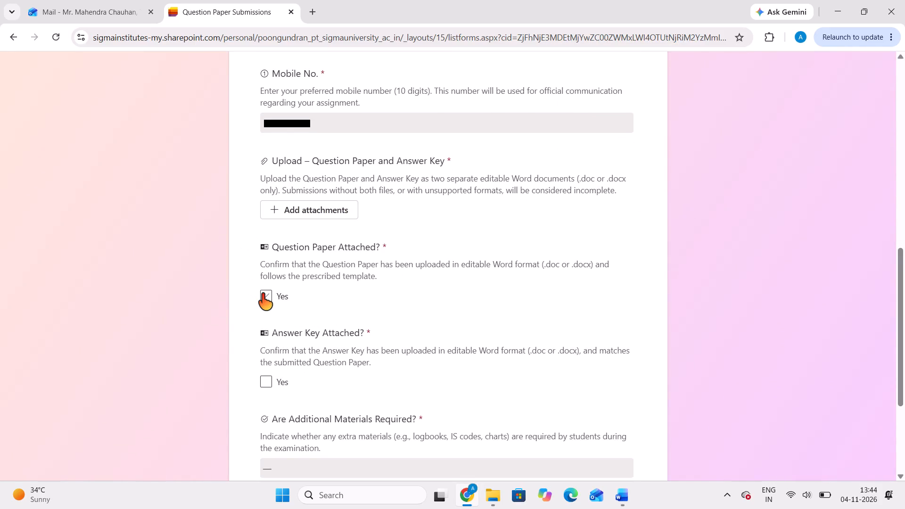
Tick Yes for both the Question Paper Attached and Answer Key Attached confirmations in the form.
click(262, 294)
click(266, 378)
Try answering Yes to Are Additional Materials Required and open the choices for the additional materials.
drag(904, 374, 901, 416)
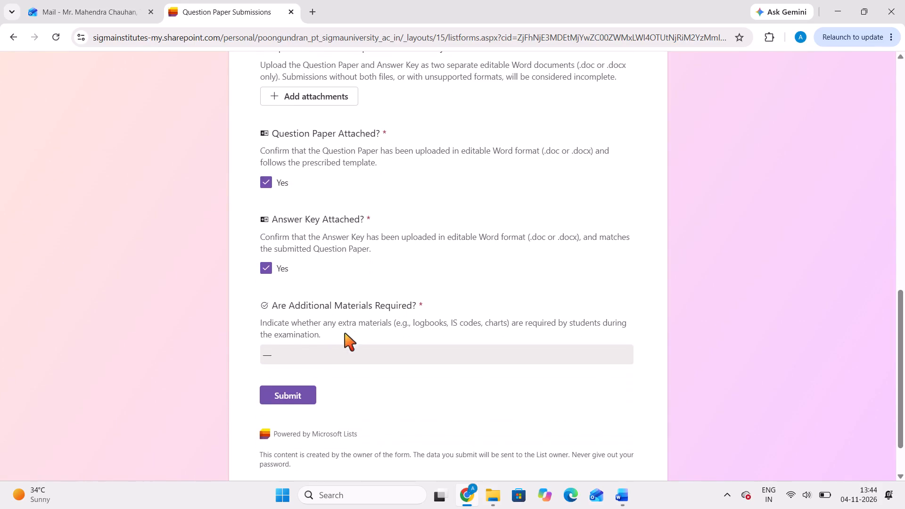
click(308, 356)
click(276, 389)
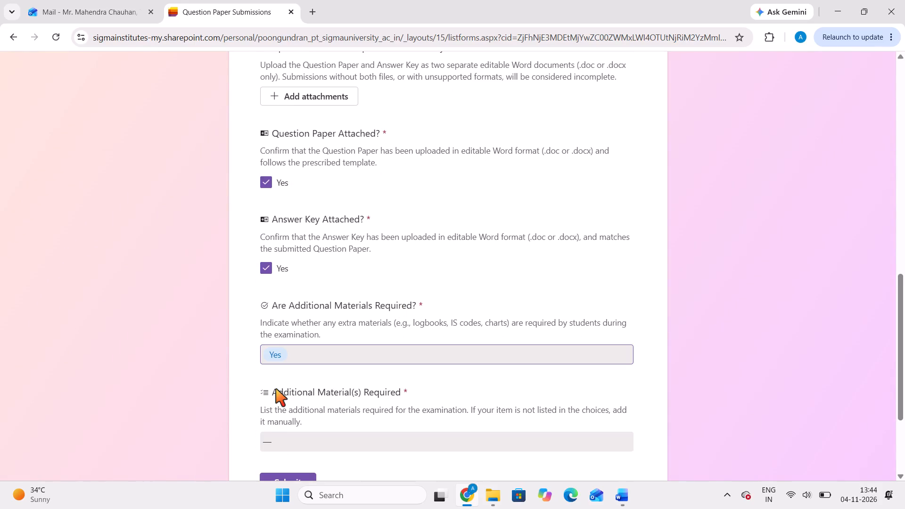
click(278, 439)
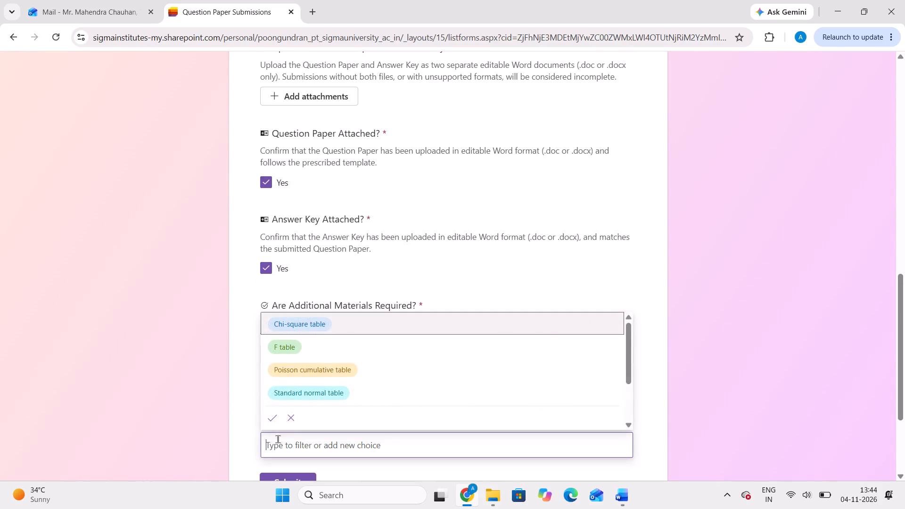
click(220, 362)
Set Are Additional Materials Required to No and tick Yes for the Declaration.
click(329, 355)
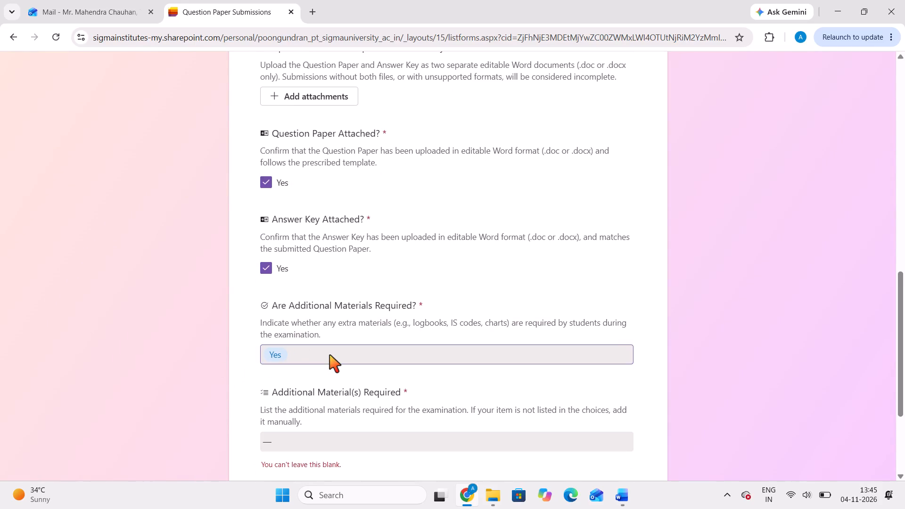
click(281, 406)
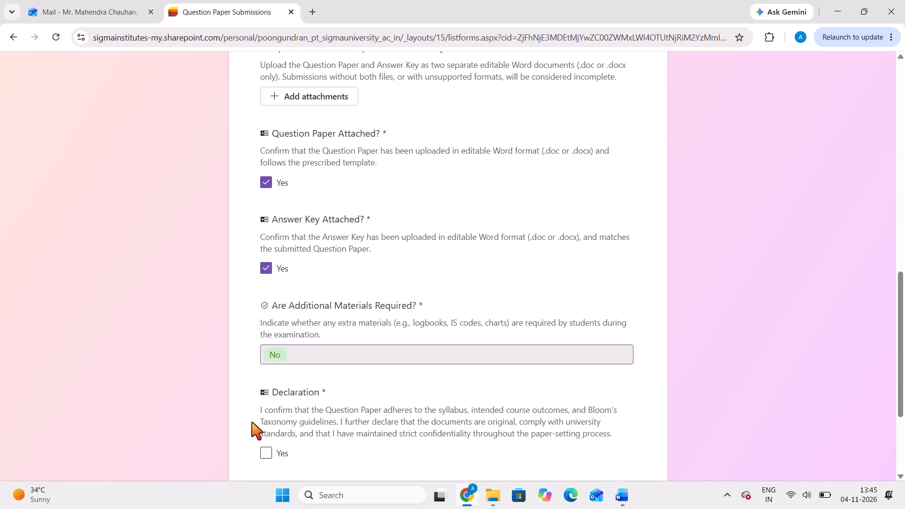
click(262, 451)
Copy the mahendra folder's path in File Explorer and return to the submission form in the browser.
drag(904, 308, 904, 313)
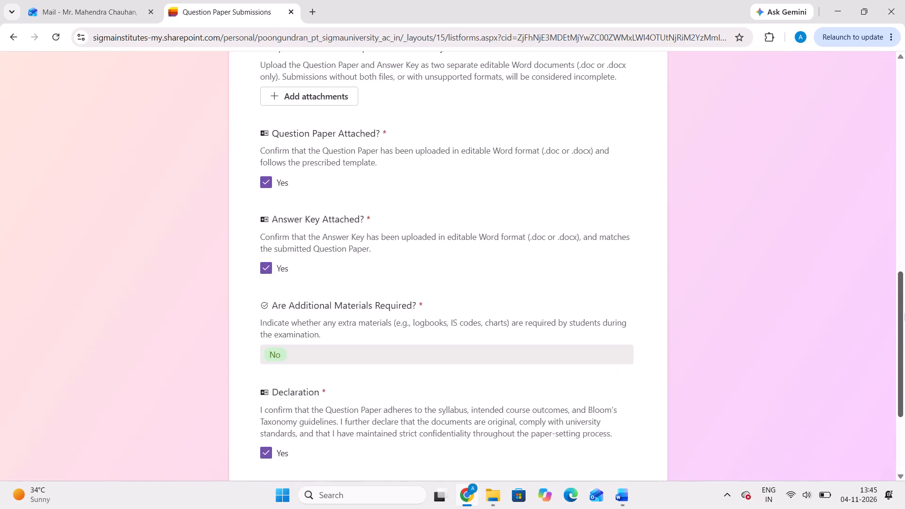
drag(904, 313, 904, 246)
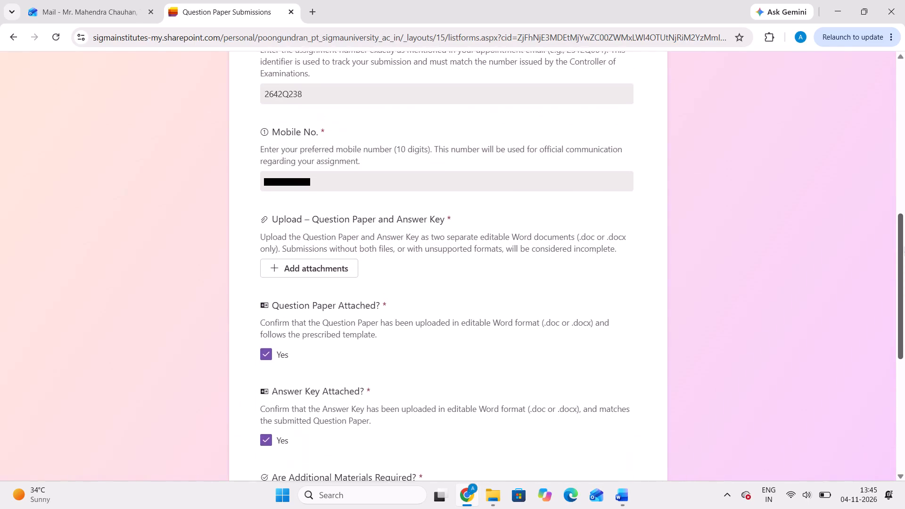
drag(904, 246, 904, 237)
click(498, 502)
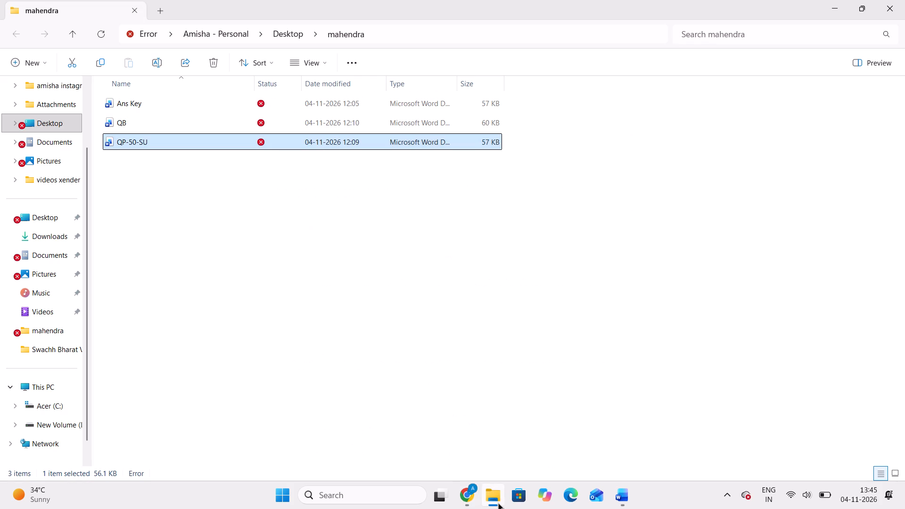
click(397, 42)
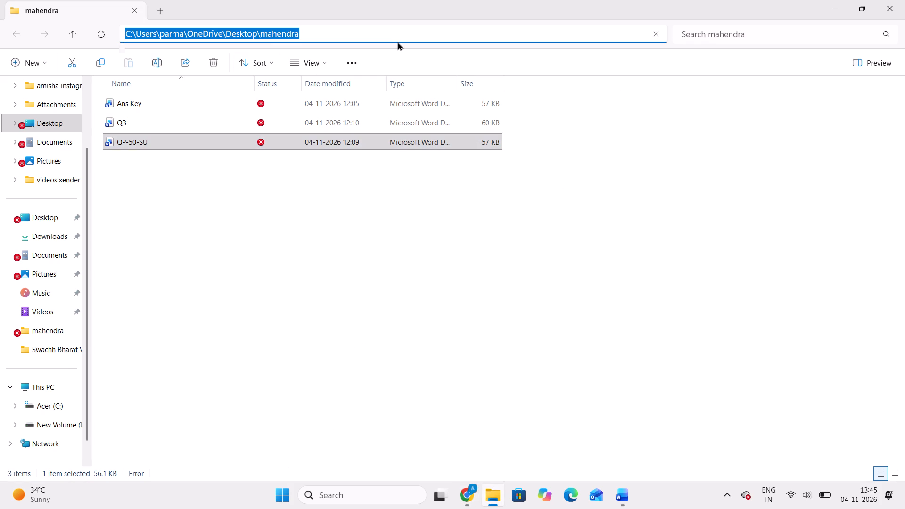
key(ctrl+c)
key(alt+Tab)
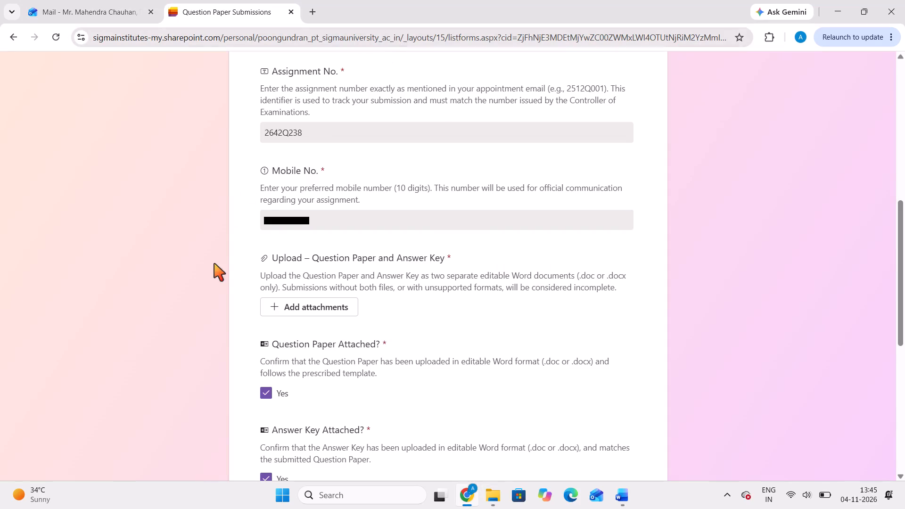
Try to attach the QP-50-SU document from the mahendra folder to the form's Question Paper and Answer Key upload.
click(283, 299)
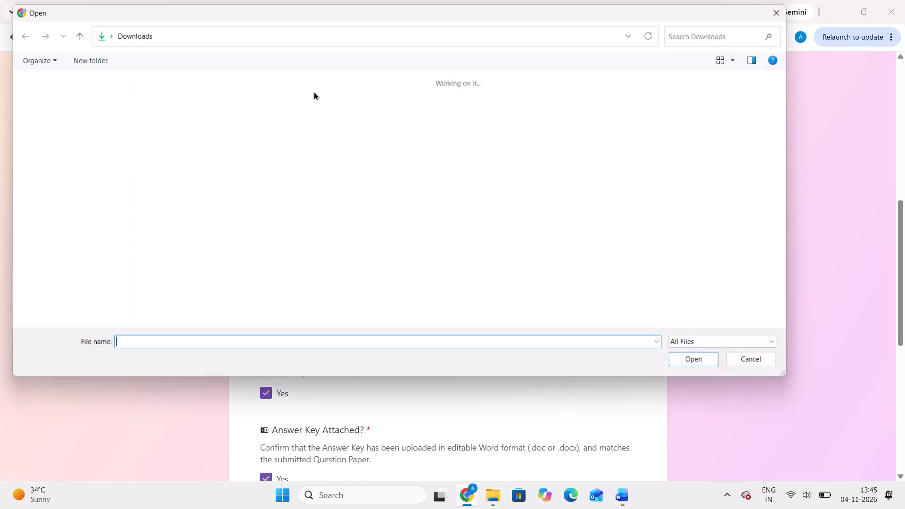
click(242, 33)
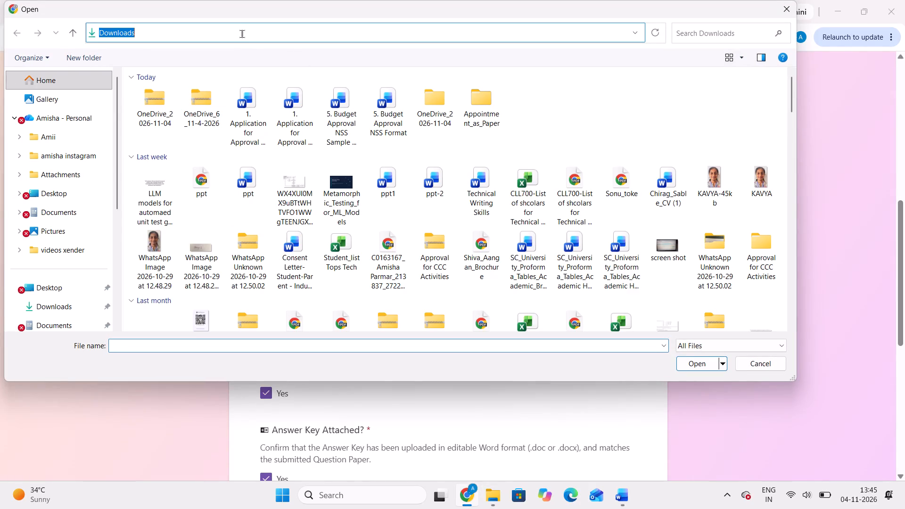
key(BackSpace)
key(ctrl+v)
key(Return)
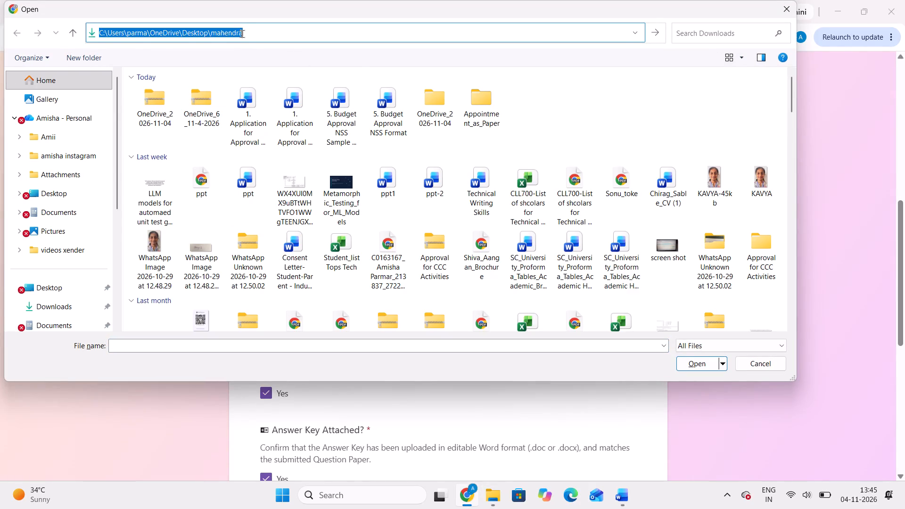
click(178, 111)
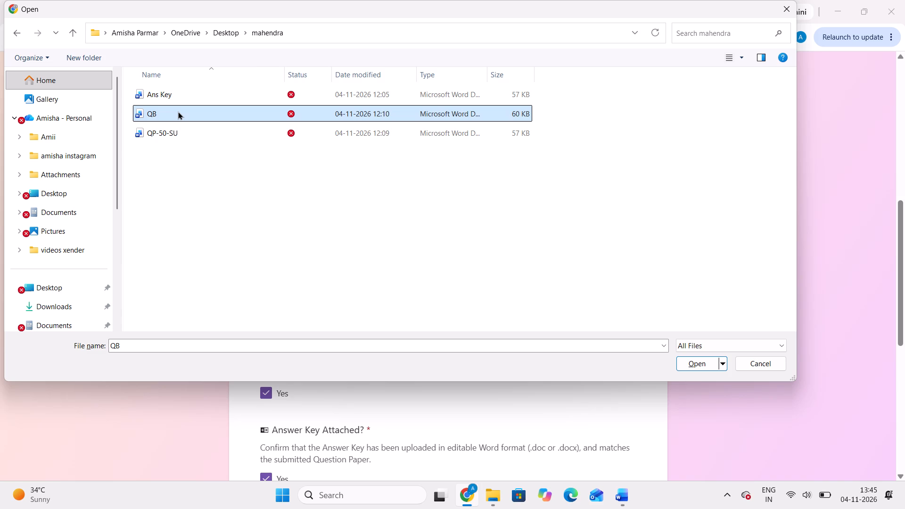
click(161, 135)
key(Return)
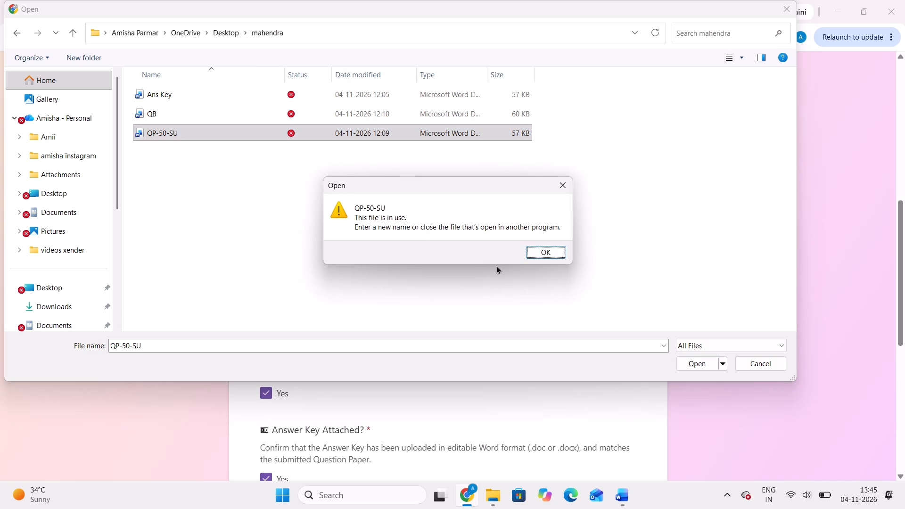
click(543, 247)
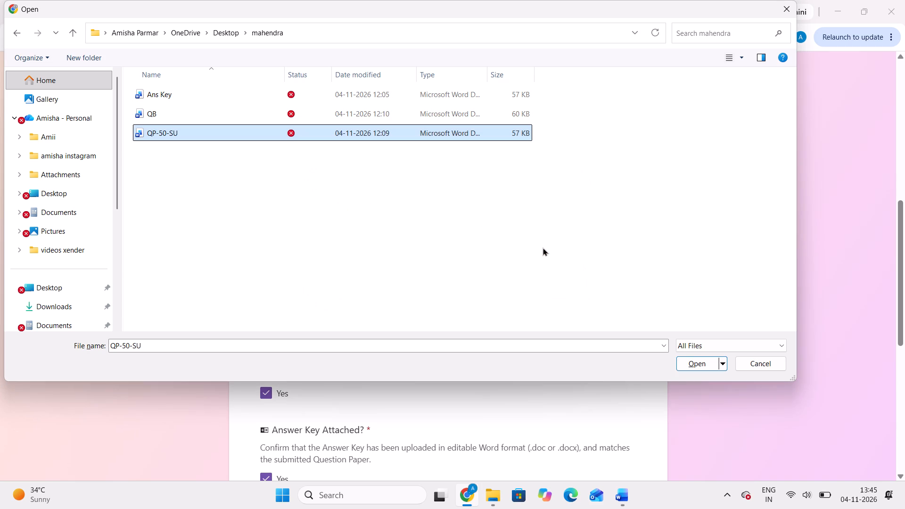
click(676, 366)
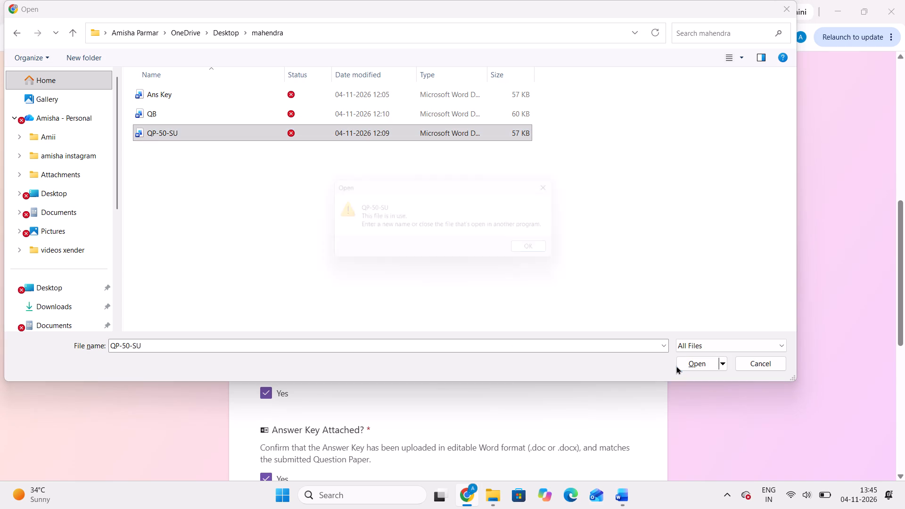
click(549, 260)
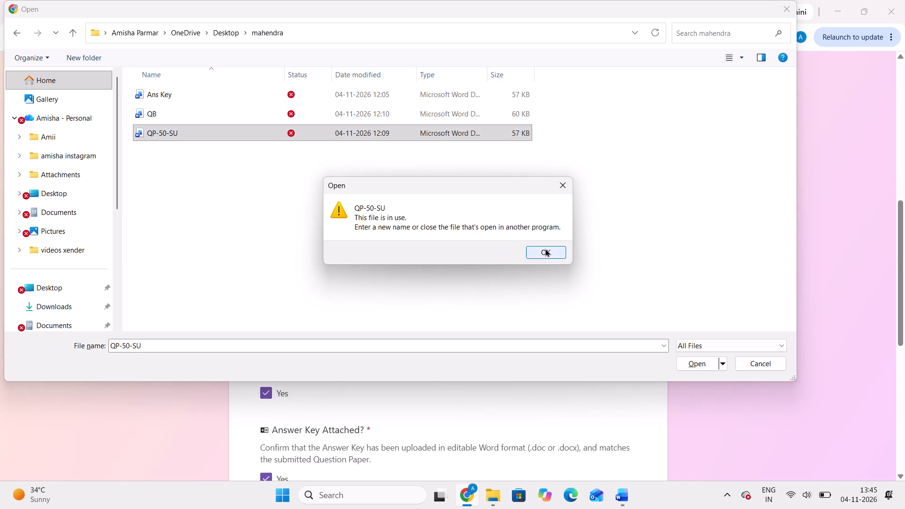
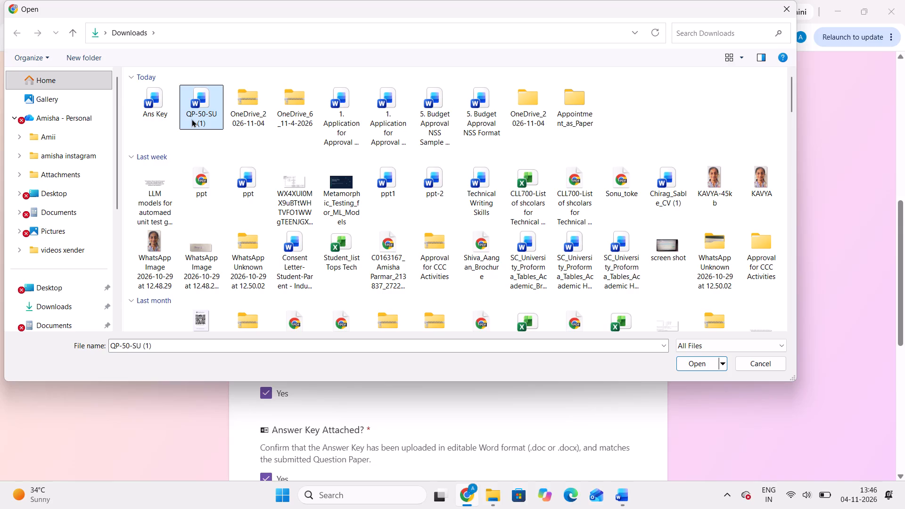
Close the file selection window without attaching a file and bring up the browser's recent download history.
click(783, 13)
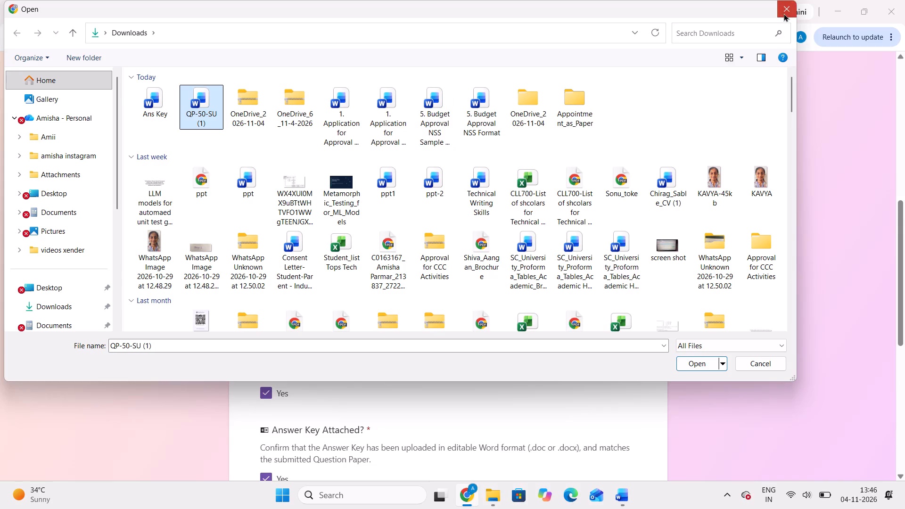
click(775, 47)
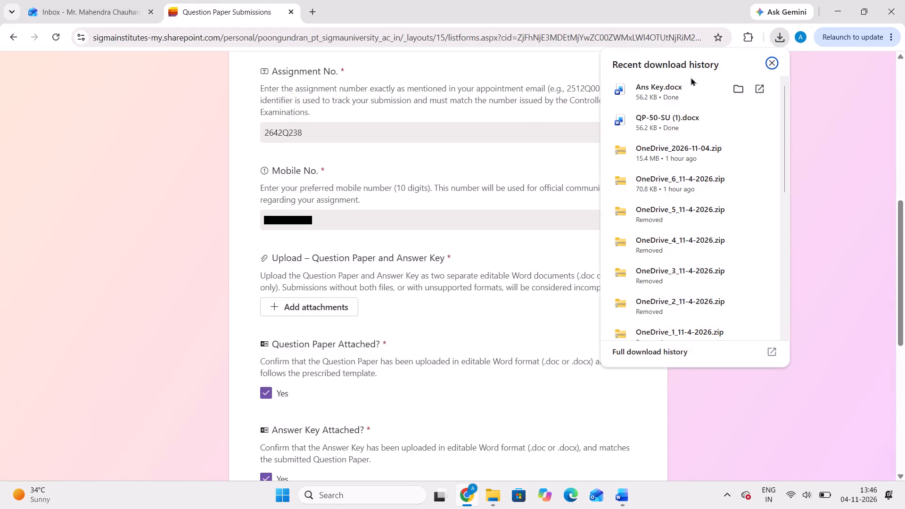
Open the downloaded QP-50-SU (1) document for editing and close the original QP-50-SU document.
click(712, 121)
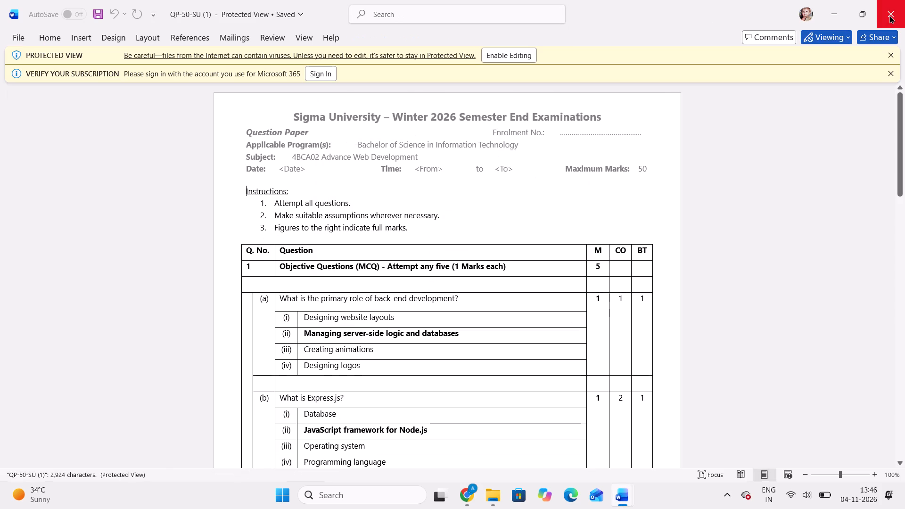
click(508, 52)
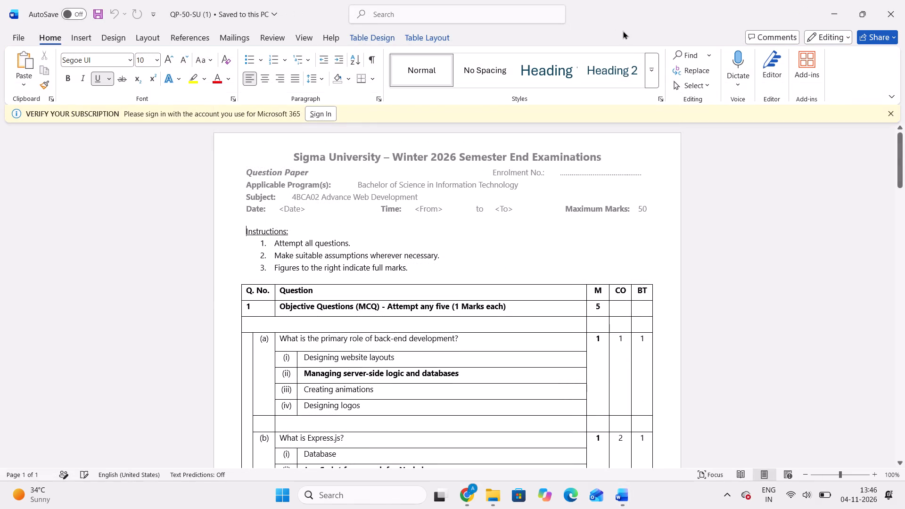
click(827, 17)
click(897, 16)
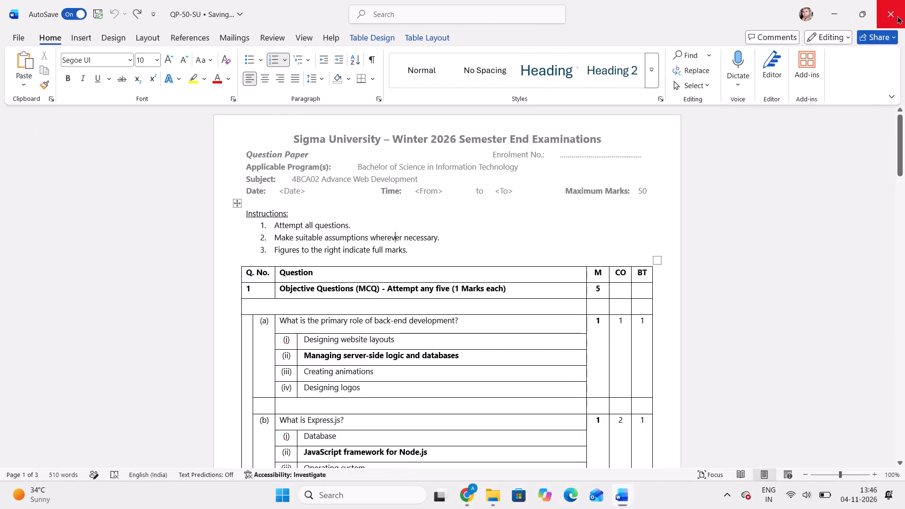
click(619, 508)
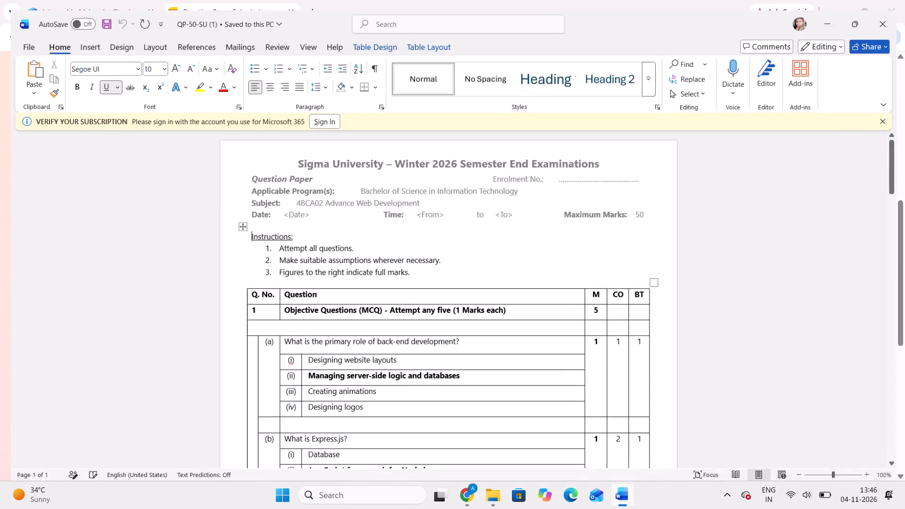
click(895, 116)
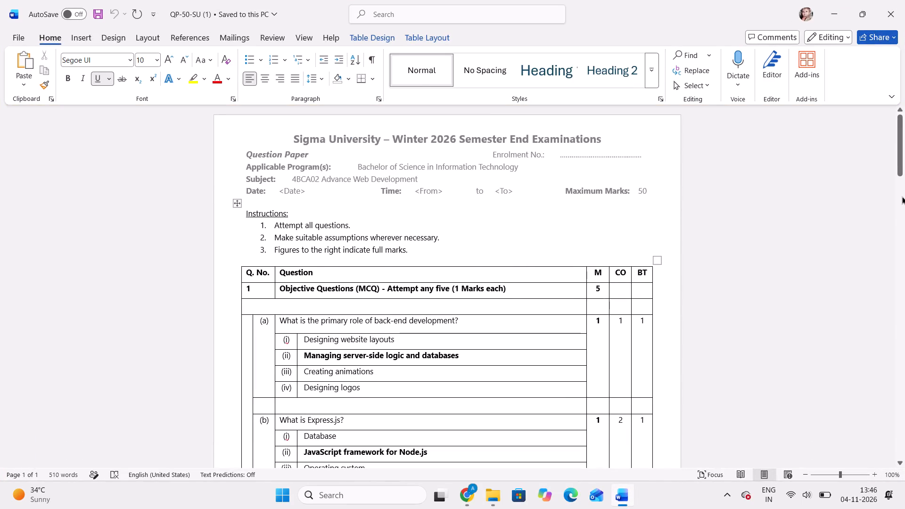
Remove the bold from the answers emit() and npm install socket.io in Question 2 (f) and (e).
click(902, 196)
drag(902, 196, 898, 349)
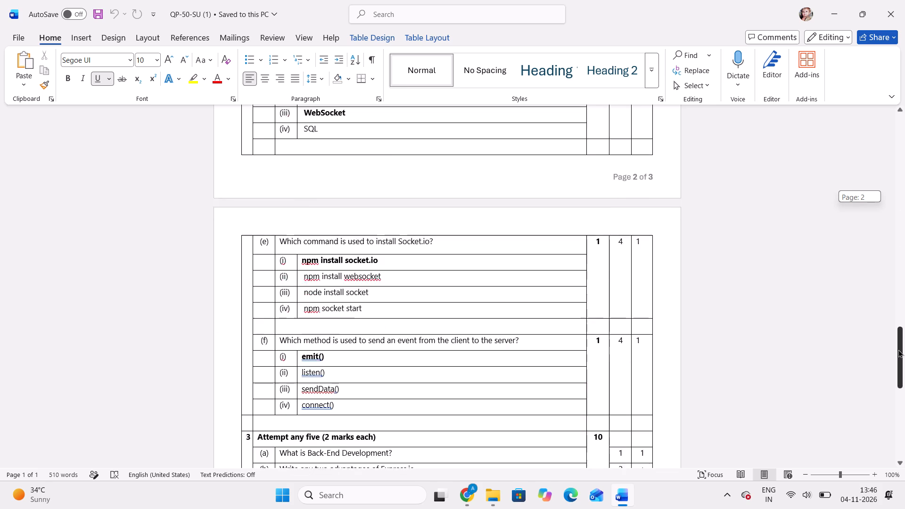
drag(898, 349, 898, 364)
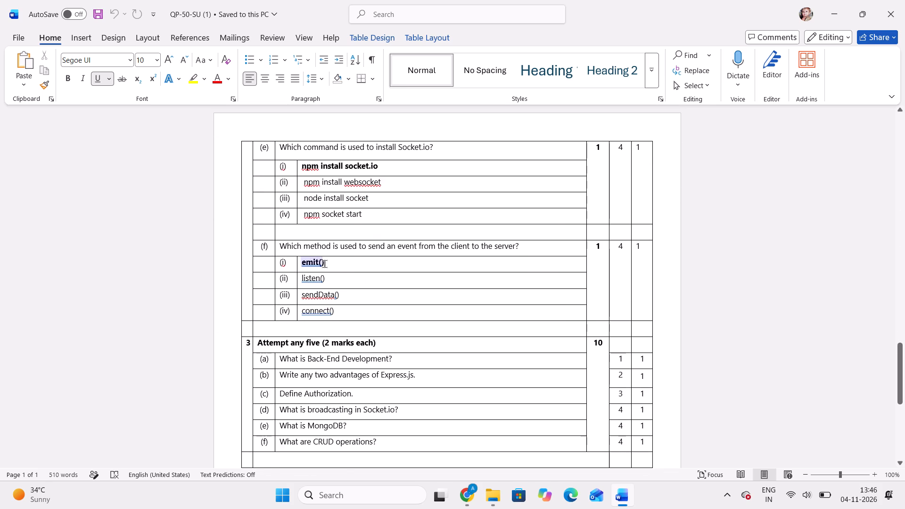
drag(333, 265, 308, 269)
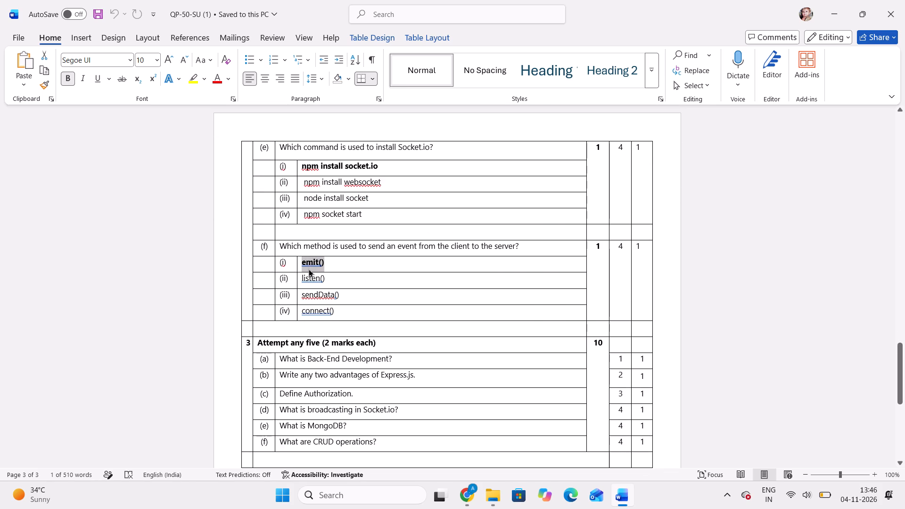
key(ctrl+b)
drag(383, 164, 311, 168)
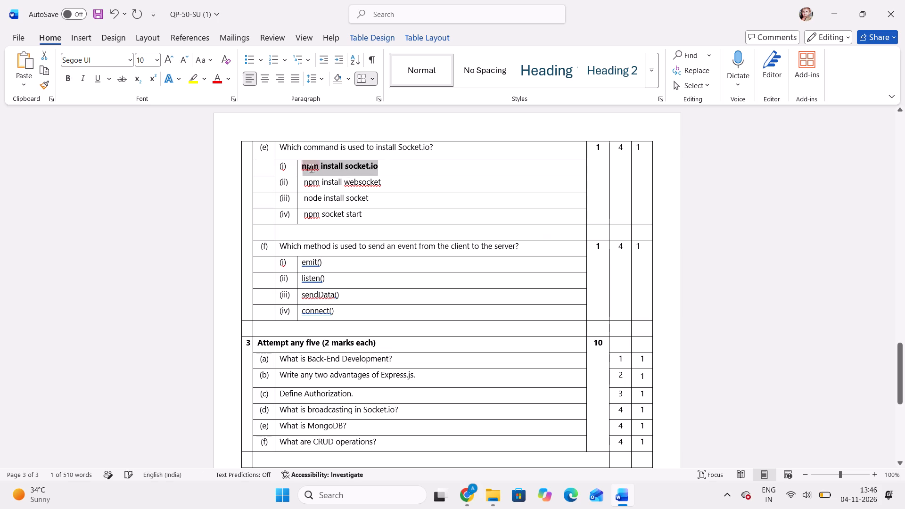
drag(311, 168, 305, 169)
key(ctrl+b)
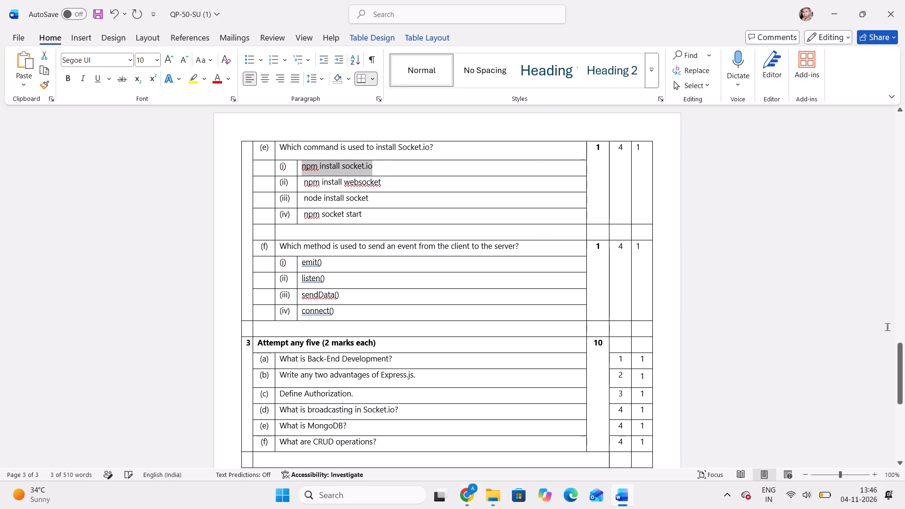
Remove the bold from the Question 2 (a) to (d) answers: WebSocket, Checking user permissions, npm install express and Node.js.
drag(904, 368, 904, 315)
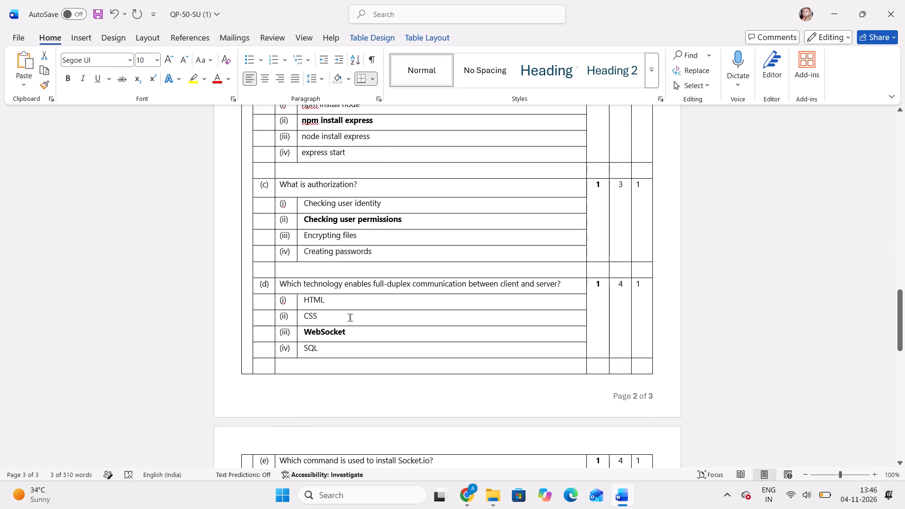
drag(363, 333, 302, 333)
key(ctrl+b)
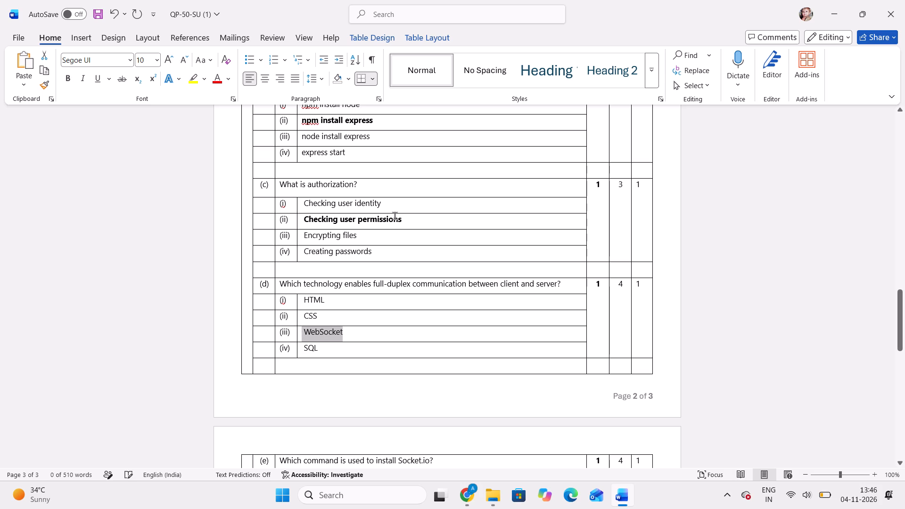
drag(413, 221, 304, 220)
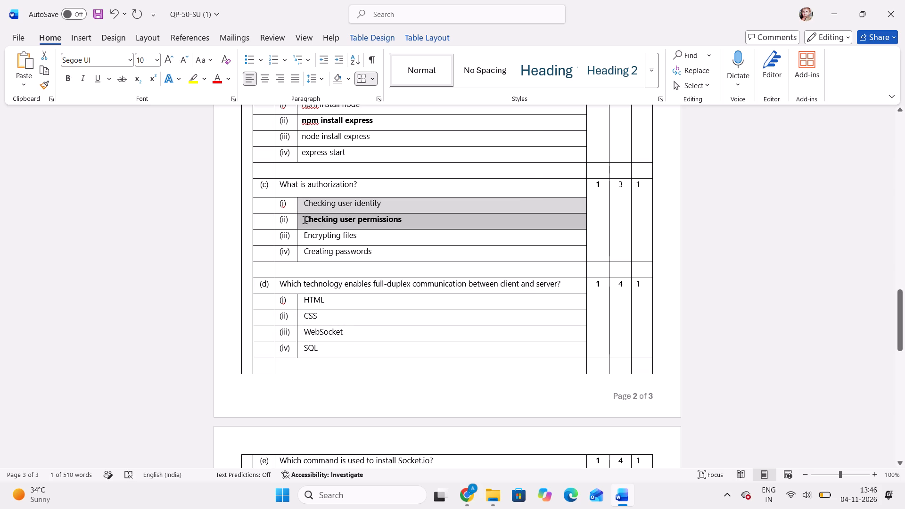
key(ctrl+b)
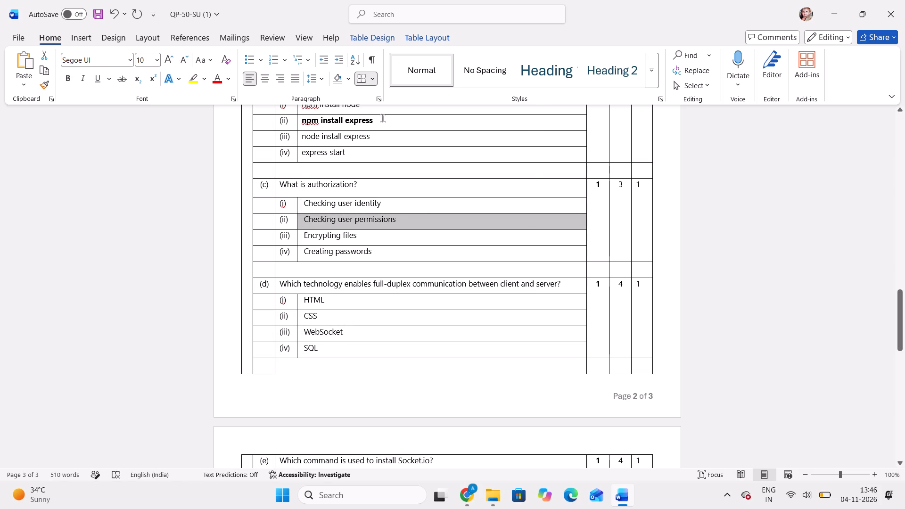
drag(387, 122, 304, 123)
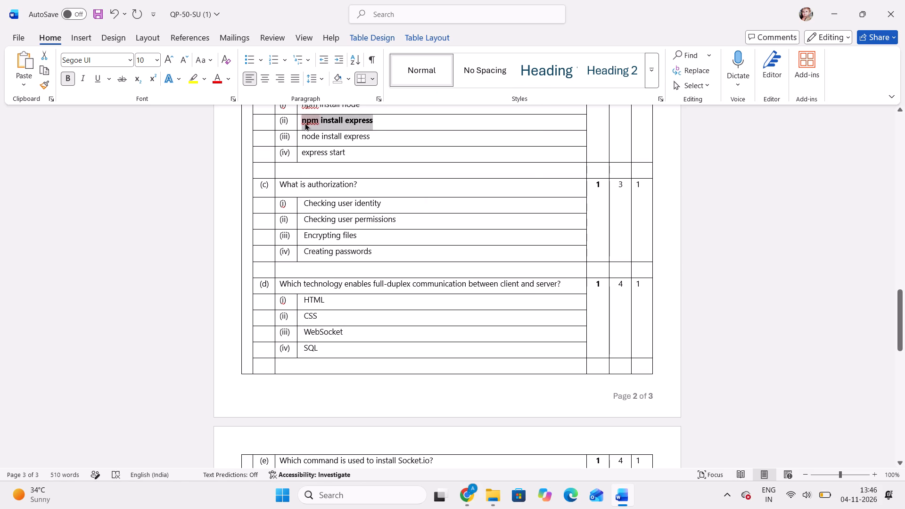
key(ctrl+b)
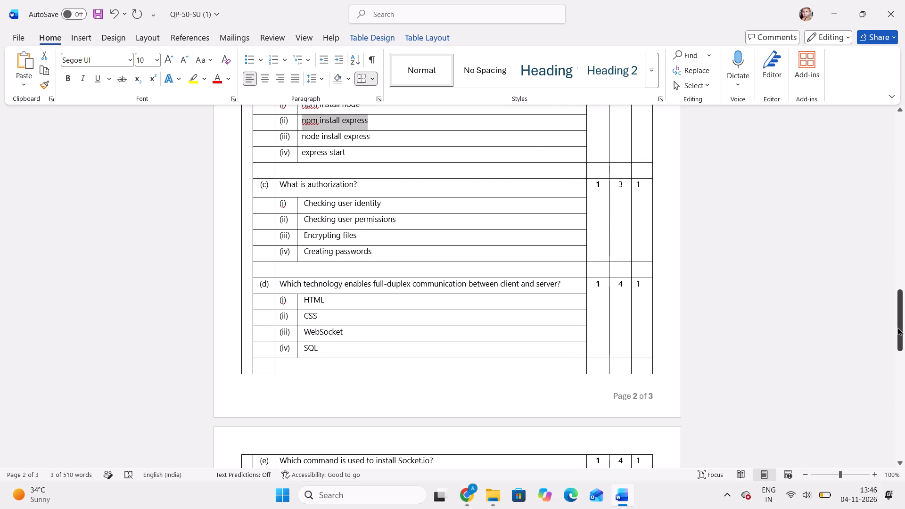
drag(897, 327, 904, 278)
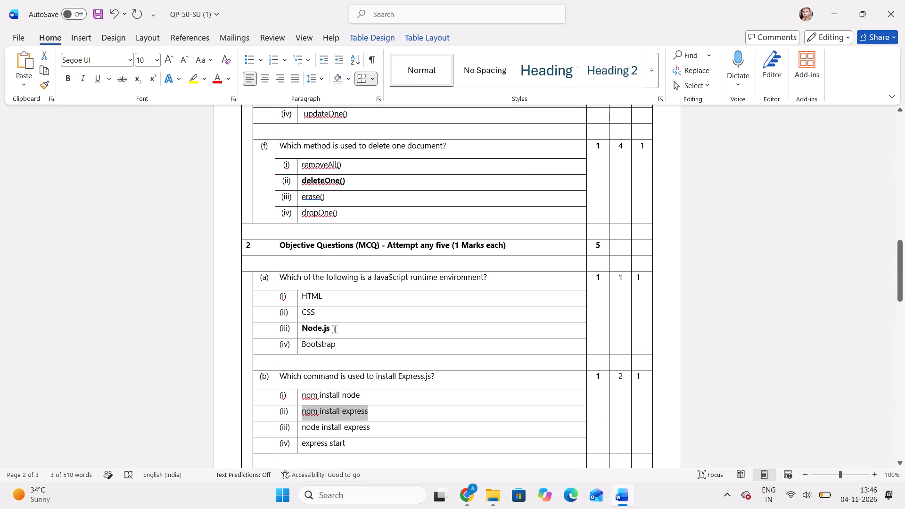
drag(352, 328, 306, 328)
key(ctrl+b)
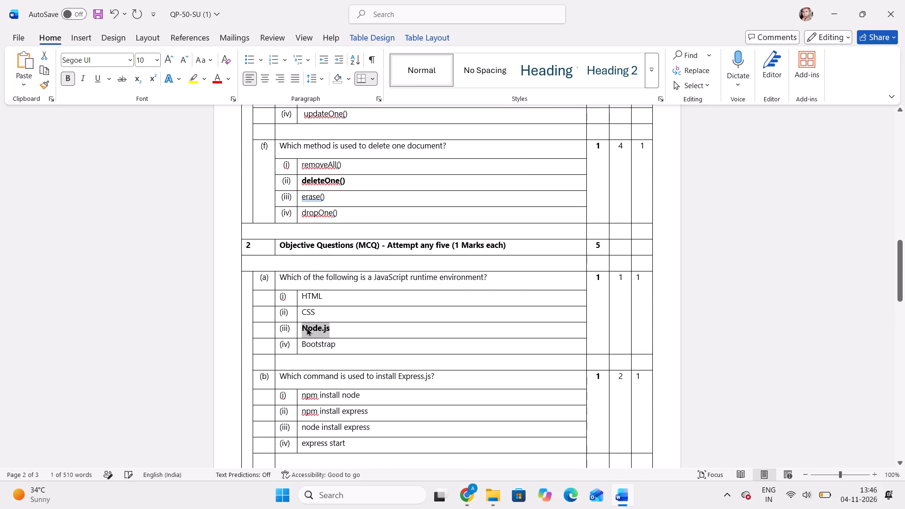
Remove the bold from the Question 1 (d) to (f) answers: deleteOne(), Real-time communication and find().
drag(361, 181, 319, 181)
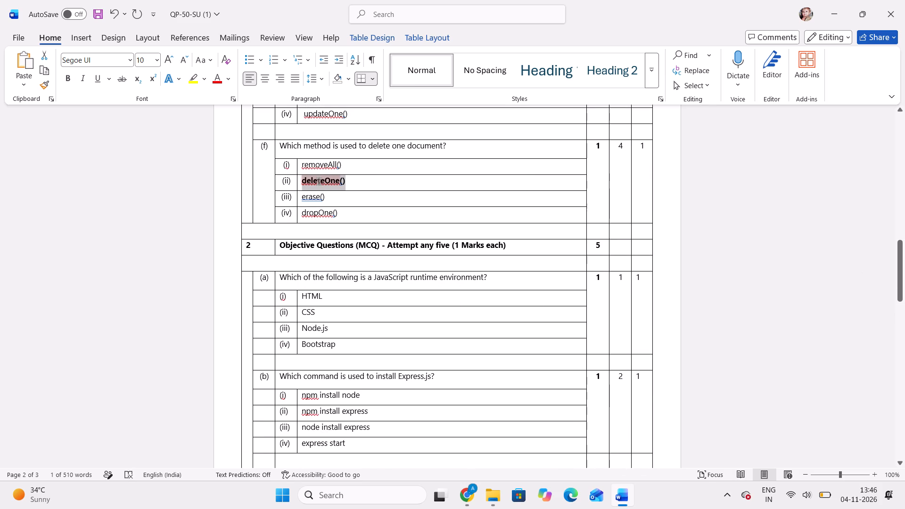
drag(319, 181, 308, 182)
key(ctrl+b)
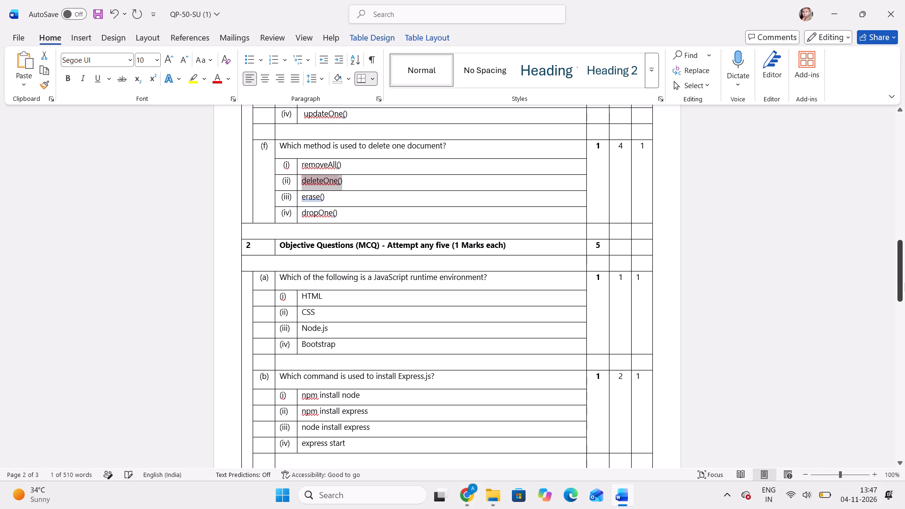
drag(903, 280, 904, 231)
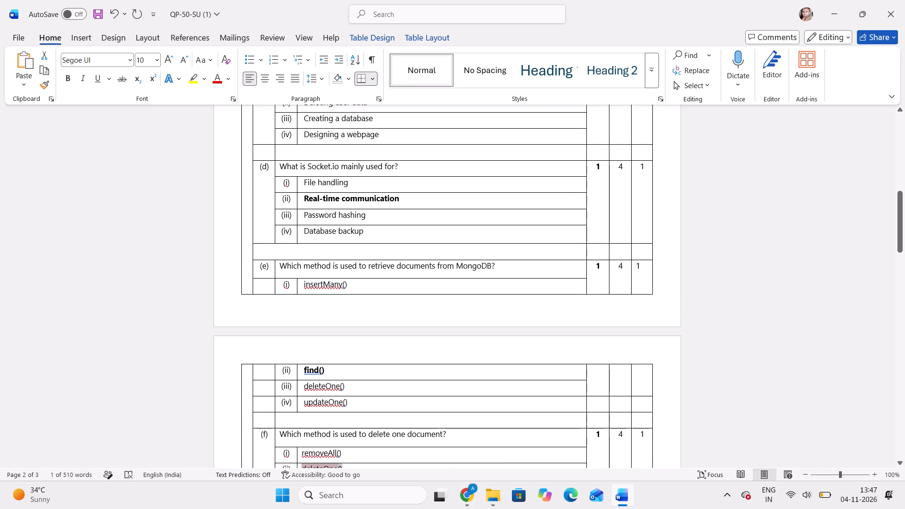
drag(422, 199, 309, 206)
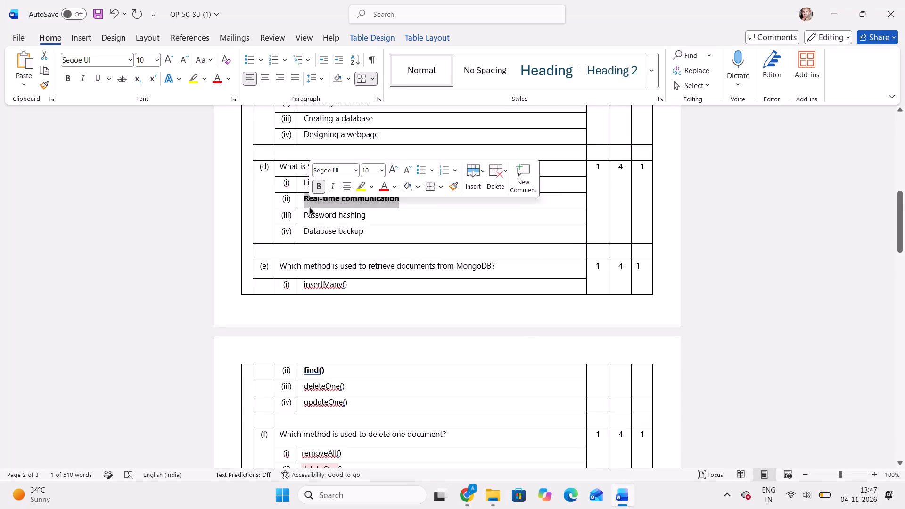
key(ctrl+b)
drag(332, 370, 304, 369)
key(ctrl+b)
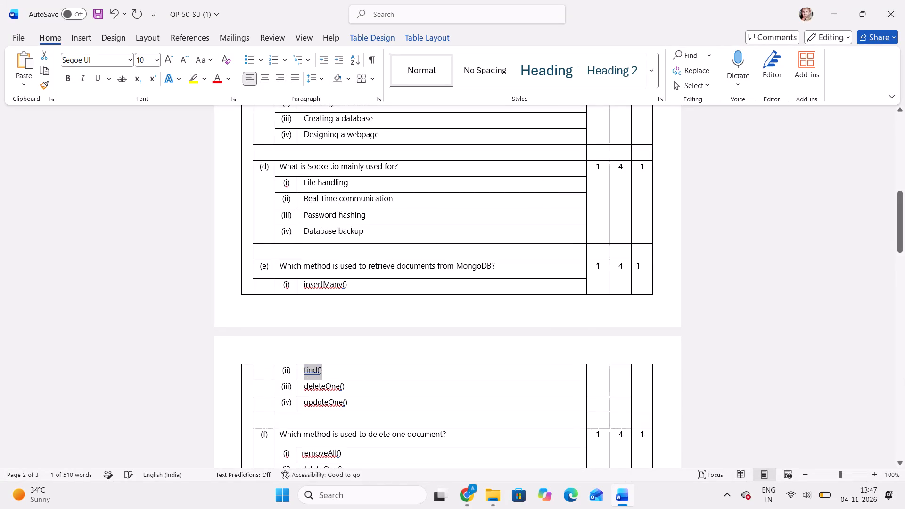
Remove the bold from the Question 1 (a) to (c) answers: JavaScript framework for Node.js, Verifying user identity, Managing server-side logic and databases.
drag(900, 229, 904, 177)
click(904, 177)
drag(452, 310, 316, 316)
key(ctrl+b)
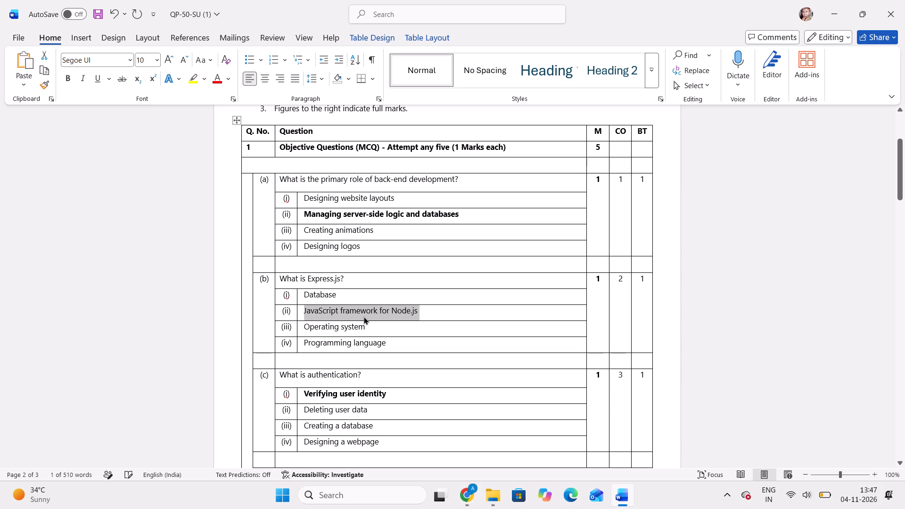
click(405, 392)
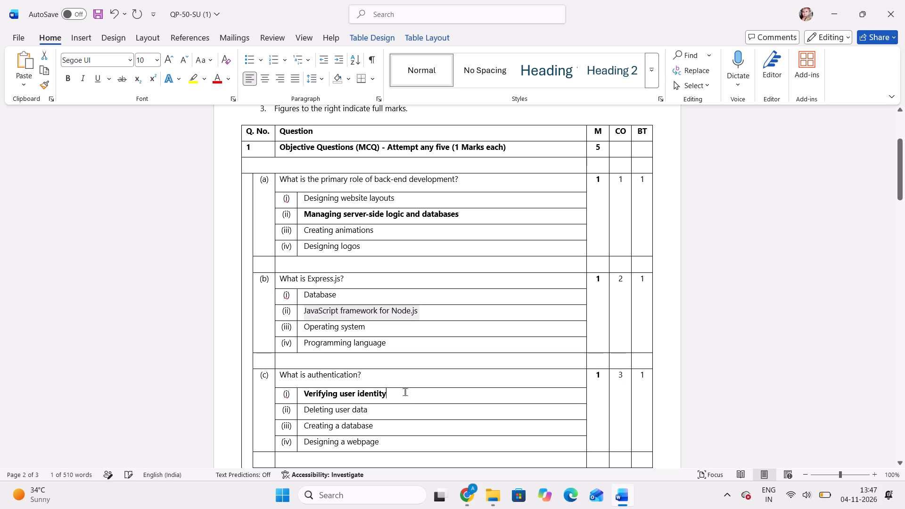
drag(422, 395, 310, 396)
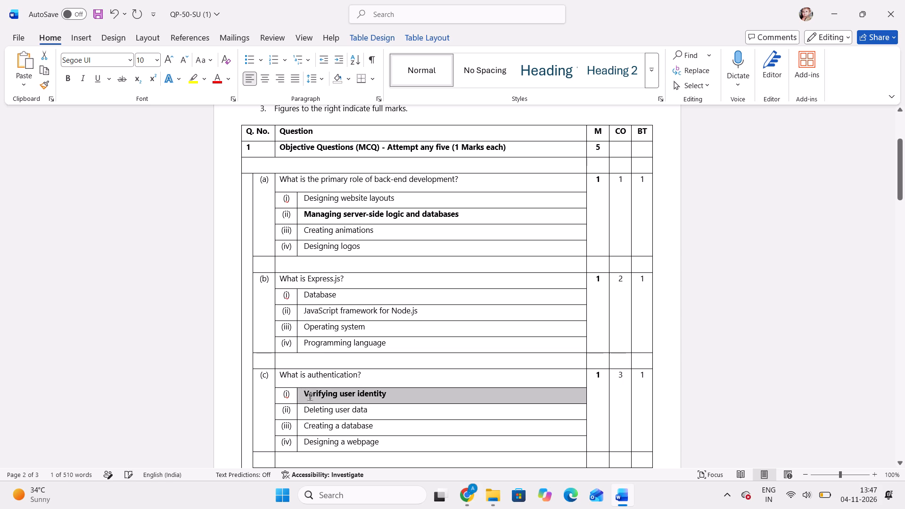
key(ctrl+b)
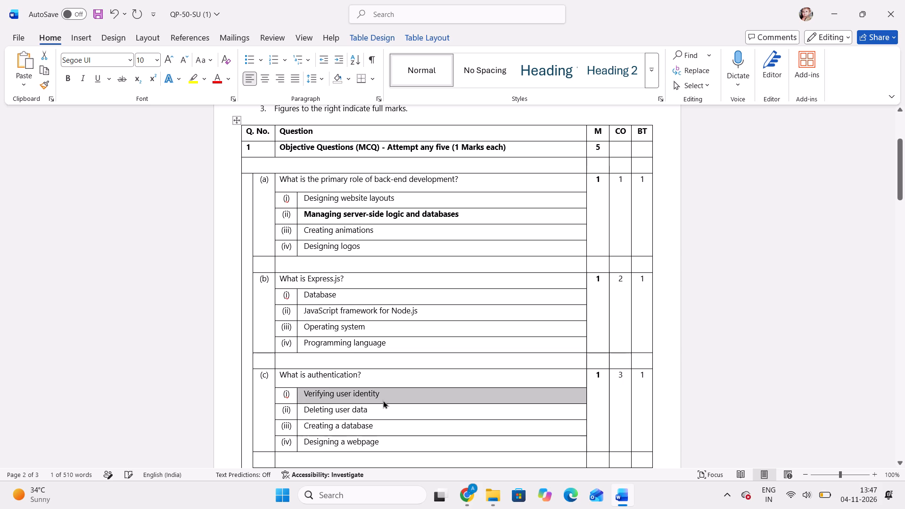
click(476, 214)
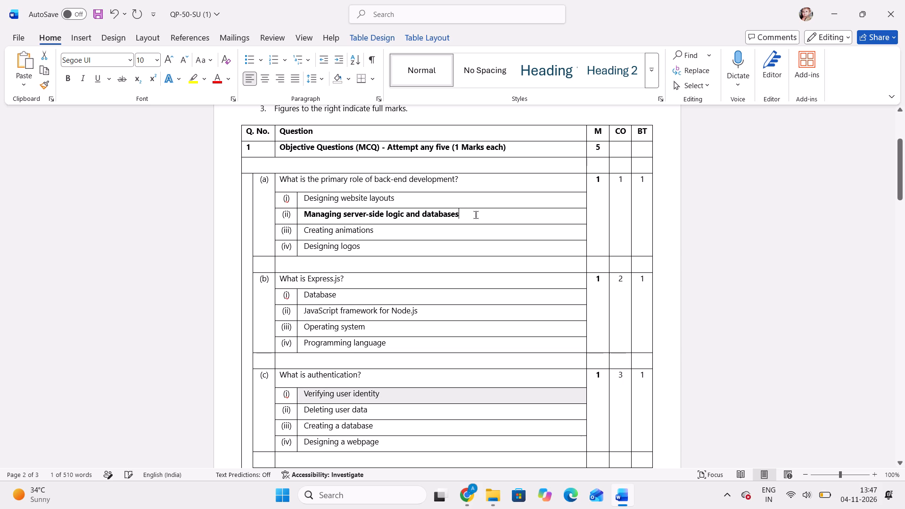
drag(476, 214, 318, 215)
key(ctrl+b)
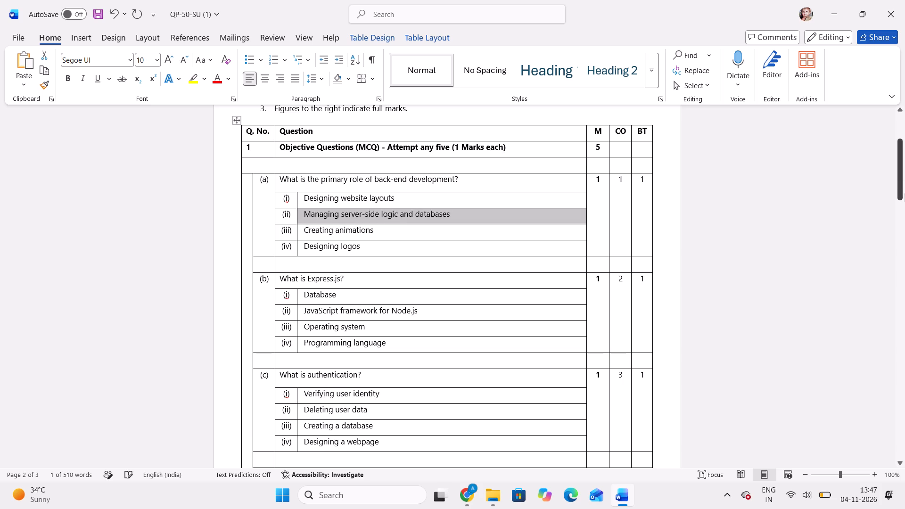
Save the QP-50-SU (1) question paper and close it.
drag(898, 195, 904, 215)
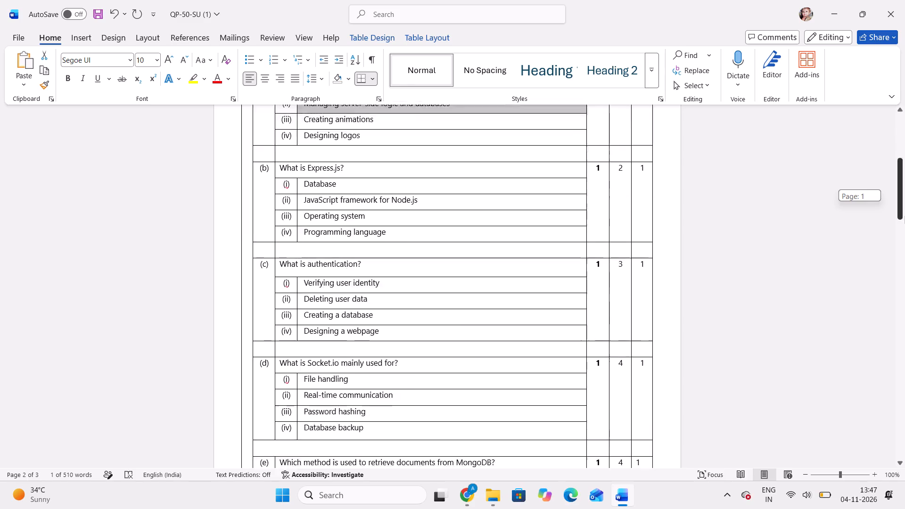
drag(904, 215, 899, 265)
click(461, 213)
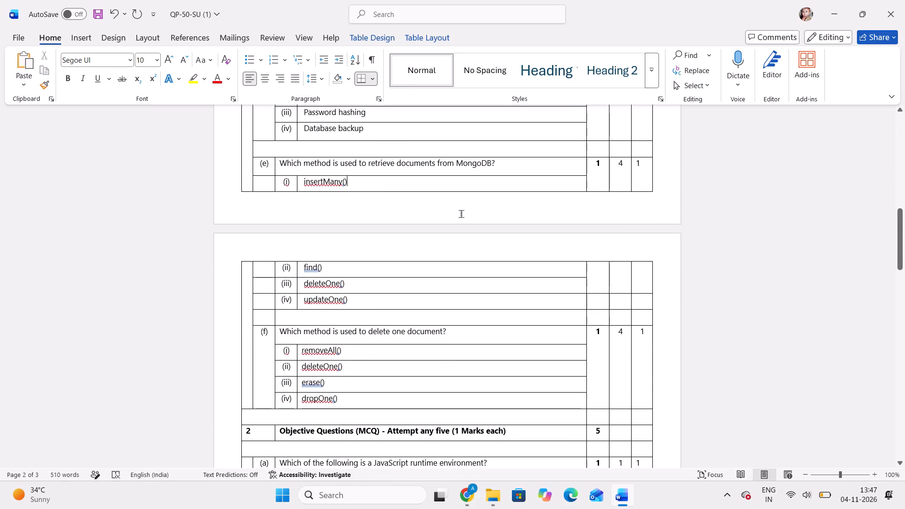
key(ctrl+s)
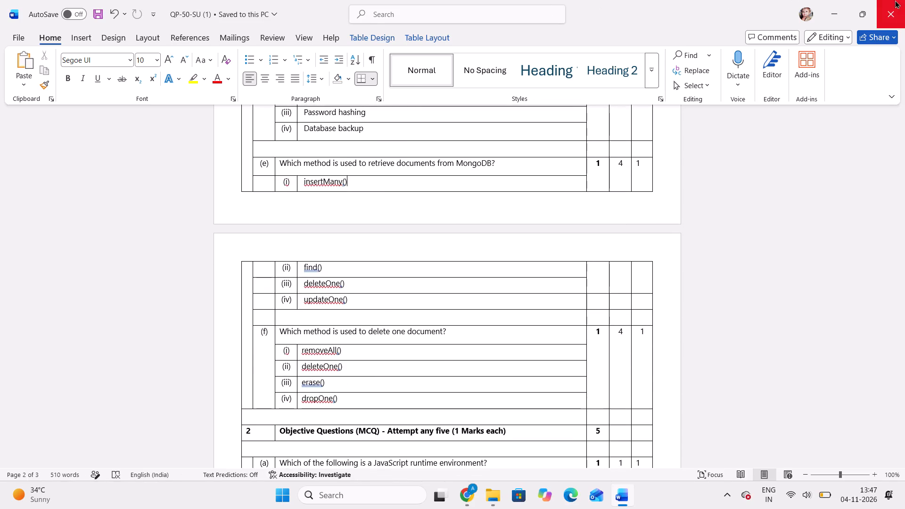
click(895, 0)
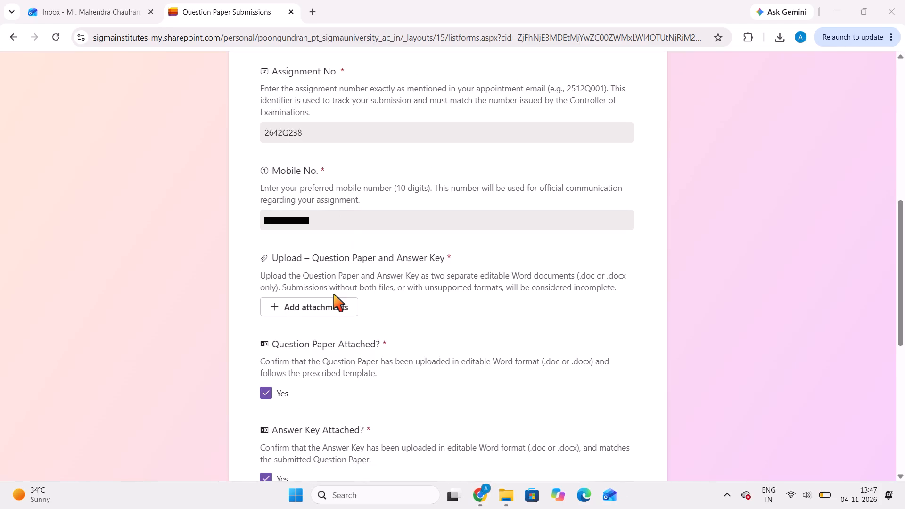
Attach the QP-50-SU (1) document from Downloads to the form's Question Paper and Answer Key upload field.
click(333, 294)
click(316, 305)
double_click(155, 114)
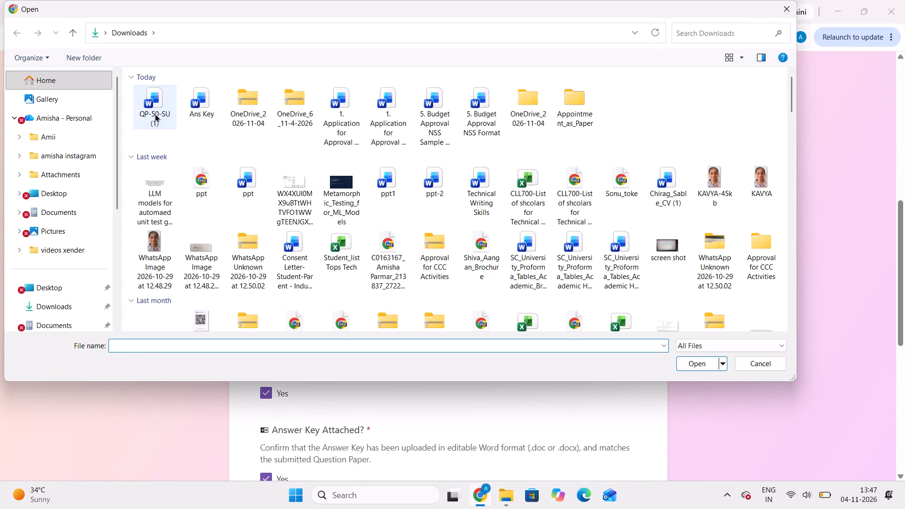
Add the Ans Key document from Downloads as a second attachment in the upload field.
click(303, 353)
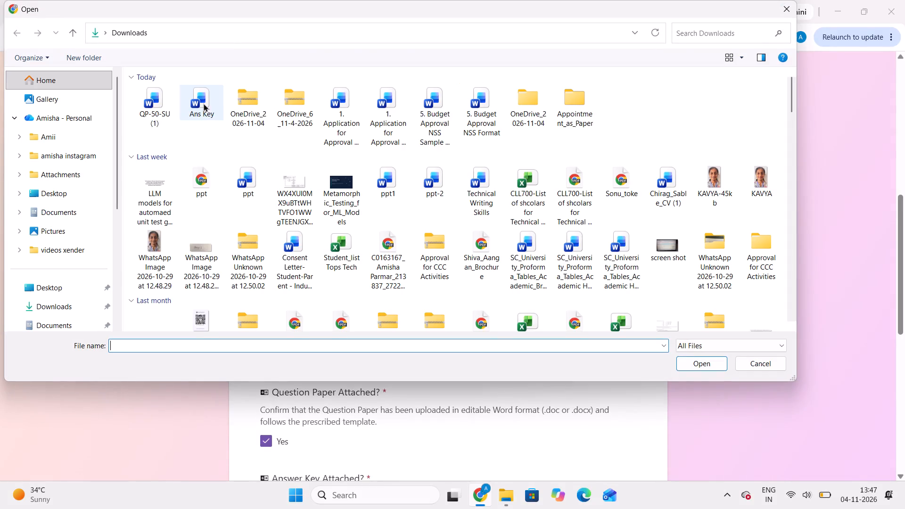
Attach the Ans Key document from Downloads to the Question Paper and Answer Key upload field alongside the question paper.
double_click(216, 110)
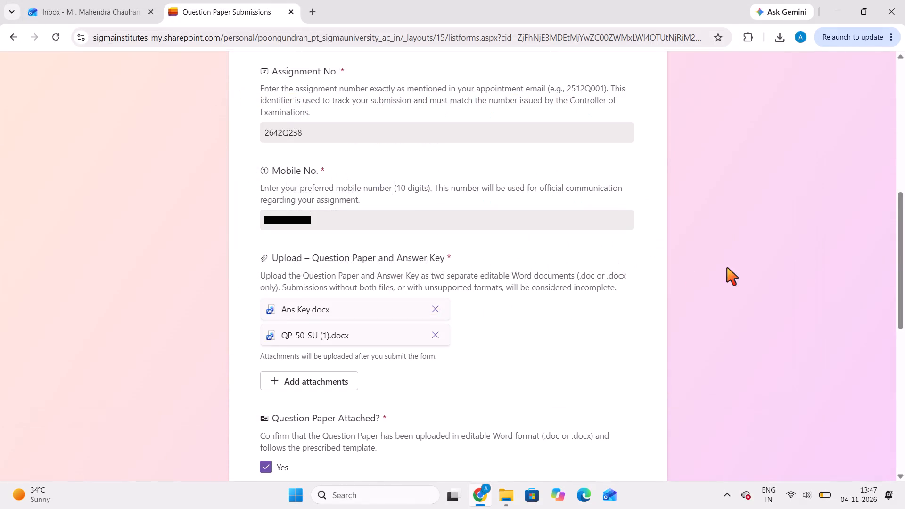
Review the filled-in Question Paper Submissions form from its beginning, including the instructions and the Employee ID entry.
drag(904, 265, 897, 30)
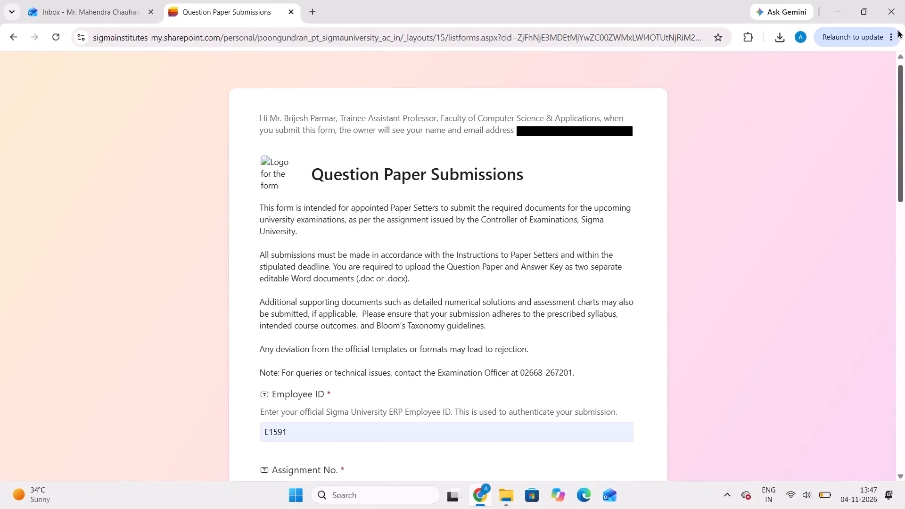
drag(897, 30, 892, 144)
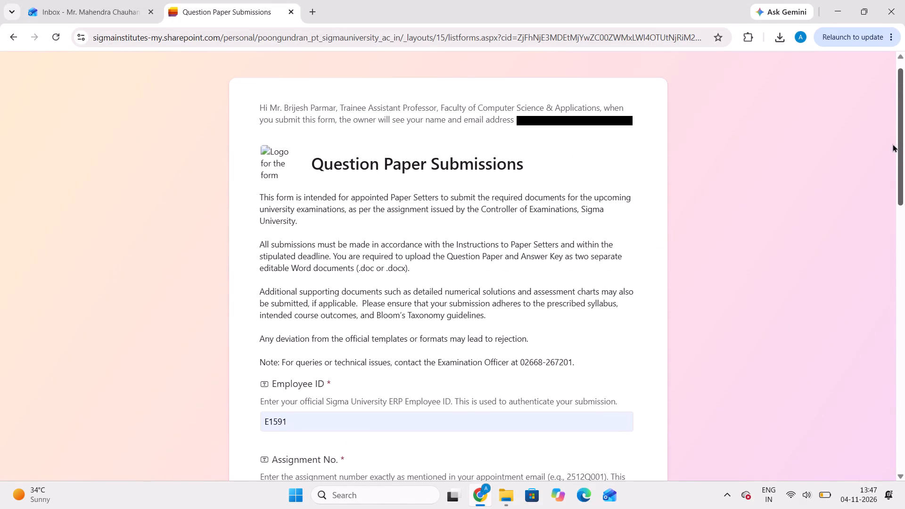
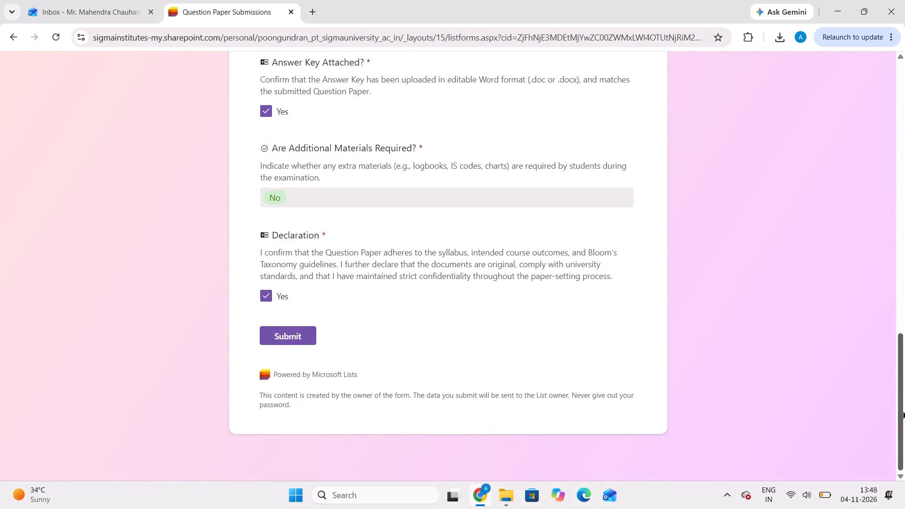
Submit the completed Question Paper Submissions form with the attached question paper and answer key.
click(299, 328)
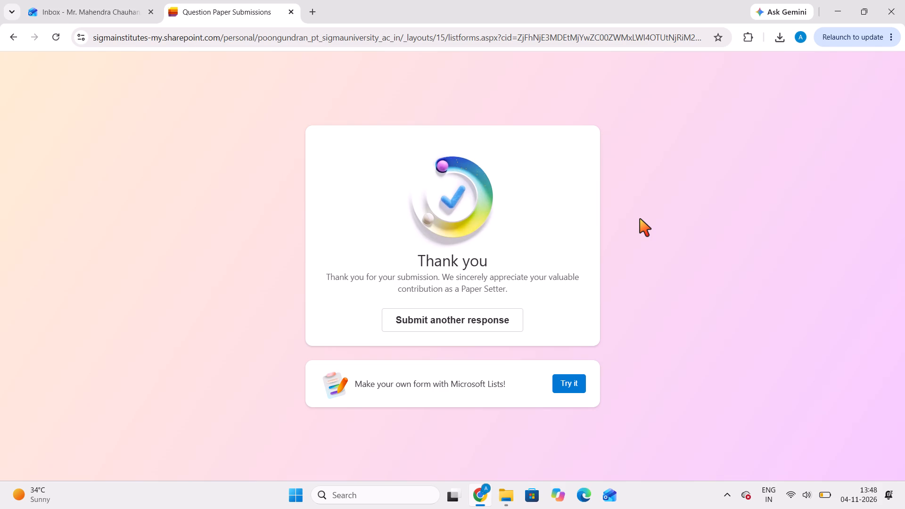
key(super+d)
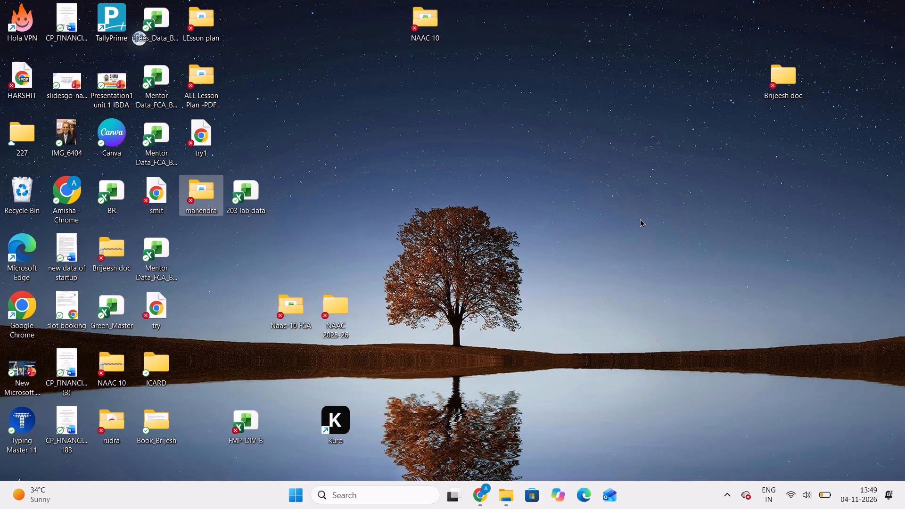
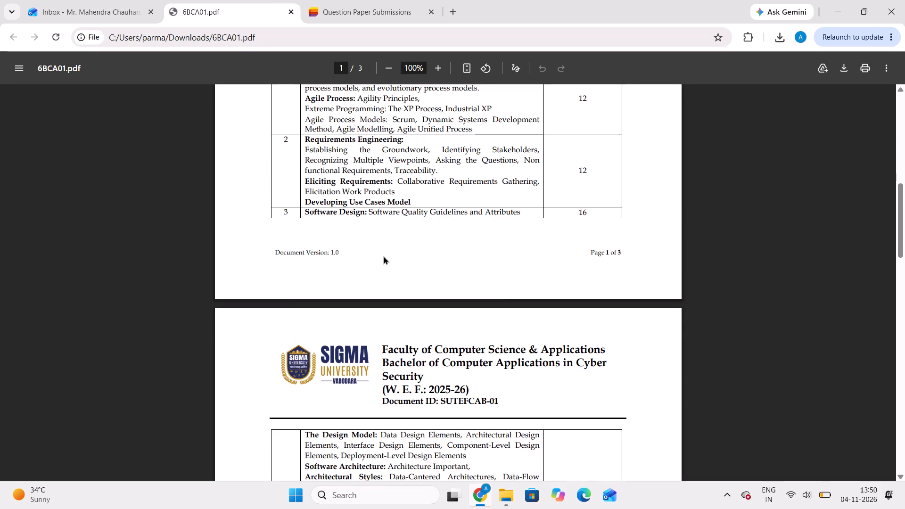
Select the full Unit 1 topics text in the 6BCA01 syllabus, from Rational unified Process, Agile Process to Agile Unified Process.
key(Up)
key(Up)
key(Up)
key(Up)
key(Up)
key(Up)
key(Up)
key(Up)
key(Up)
key(Up)
key(Up)
key(Up)
key(Up)
key(Up)
key(Up)
key(Up)
key(Up)
key(Up)
key(Up)
key(Up)
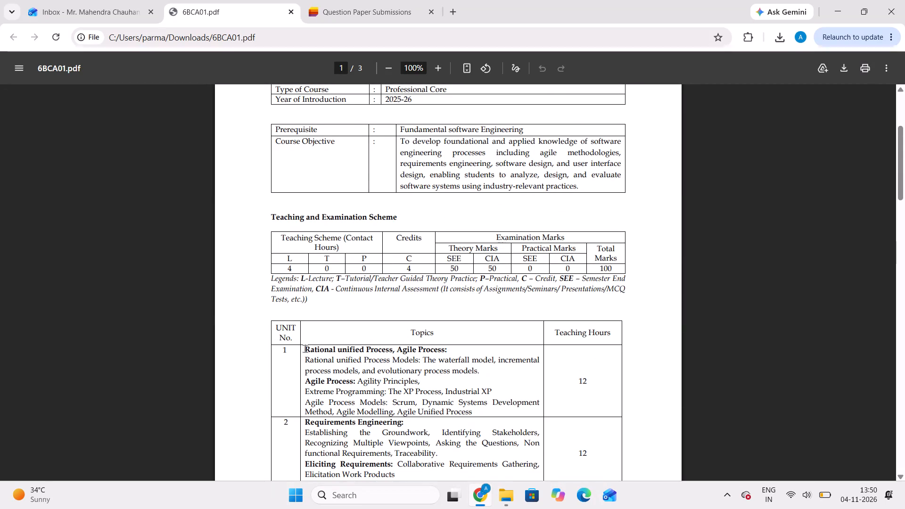